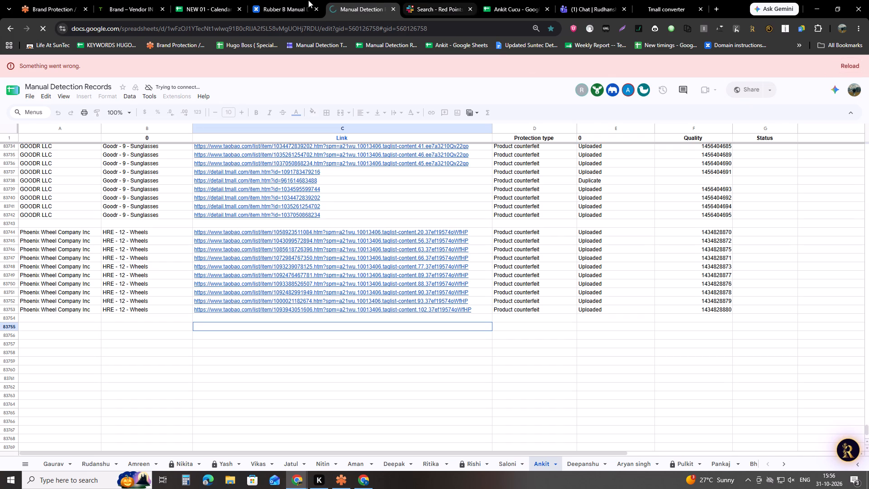
Switch to the NEW 01 - Calendar spreadsheet and review the filtered brands scheduled for 31/10 in the SMB-2 sheet.
left_click(176, 0)
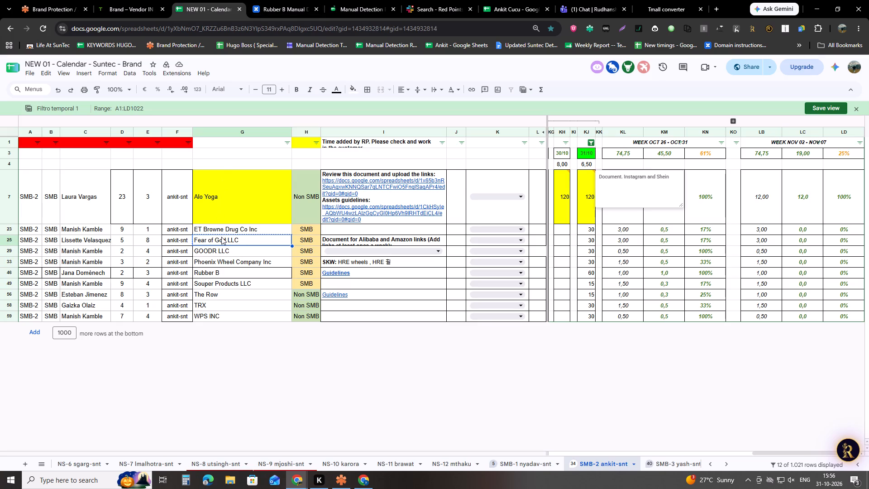
left_click(224, 228)
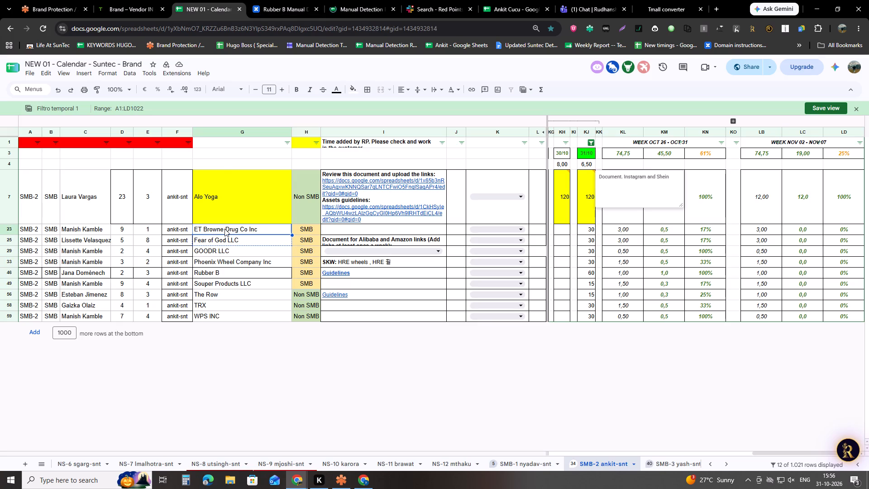
left_click_drag(224, 229, 225, 237)
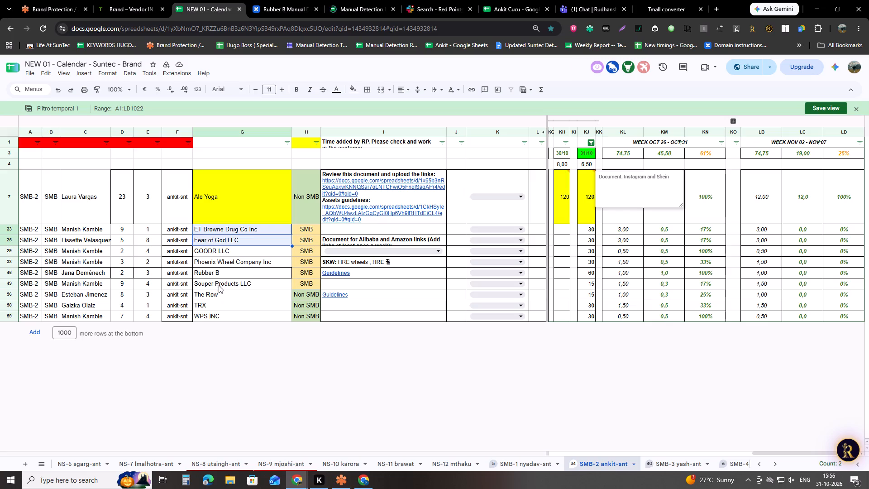
left_click_drag(217, 288, 226, 308)
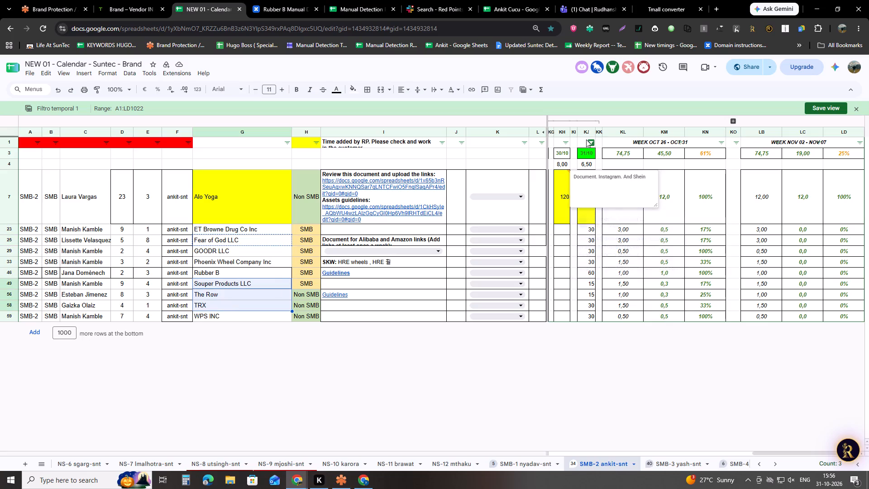
left_click(569, 345)
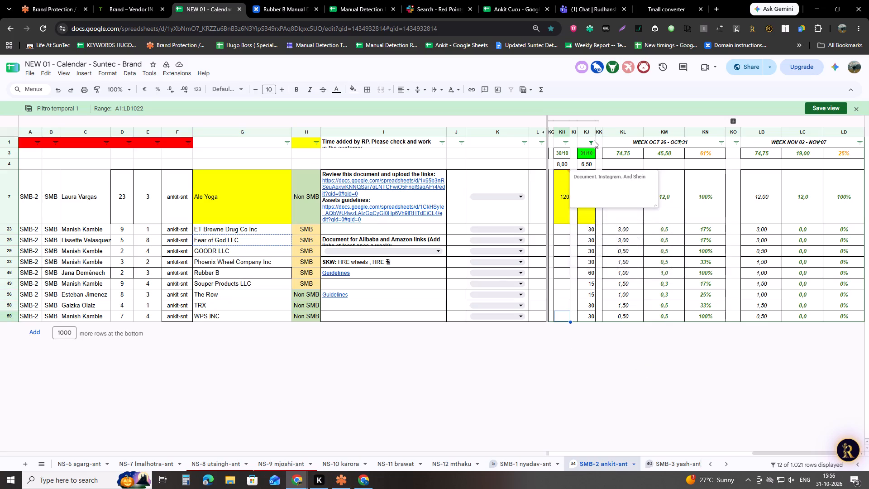
Set the 31/10 column's filter to include all values so that it no longer hides any brand rows.
left_click(593, 140)
left_click(500, 245)
left_click(573, 342)
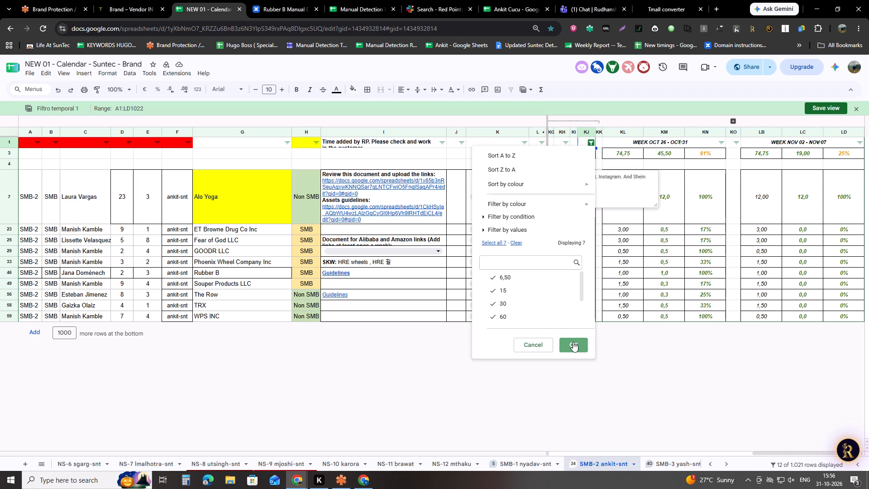
Examine the full brand list and its daily time entries, focusing on the Rolf C Hagen Inc rows.
scroll(305, 324, "down", 9)
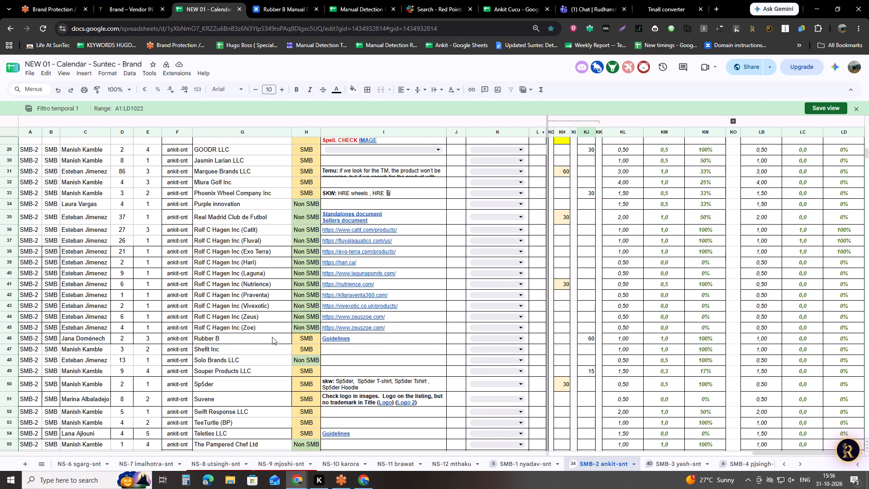
scroll(272, 337, "down", 3)
scroll(272, 339, "up", 4)
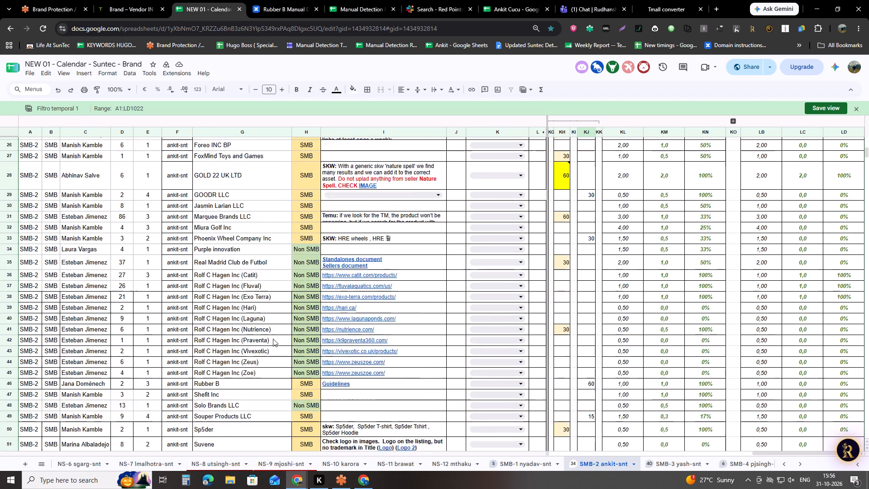
scroll(273, 339, "up", 2)
scroll(273, 333, "down", 2)
left_click(220, 319)
left_click(195, 362)
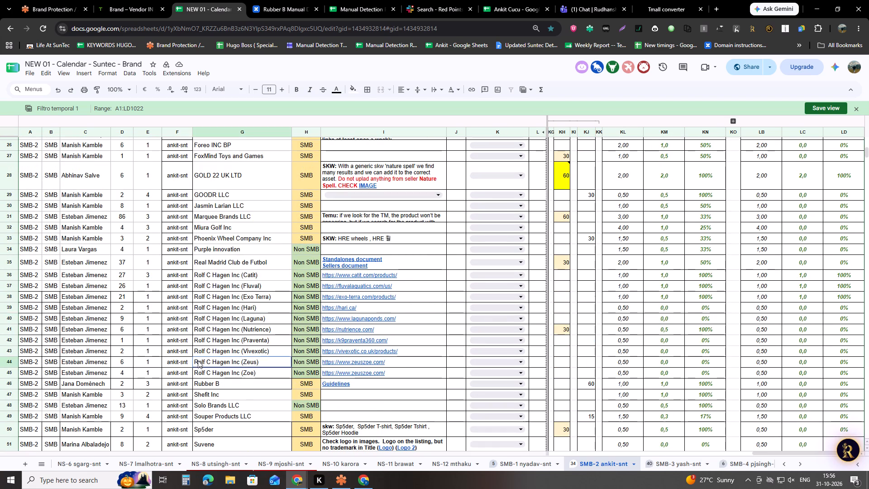
left_click(233, 319)
left_click(230, 367)
left_click(241, 302)
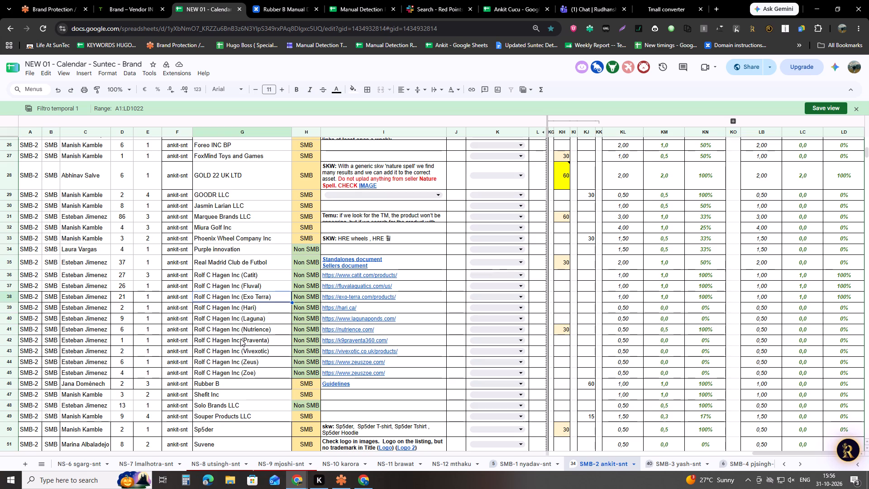
left_click(241, 340)
left_click(243, 316)
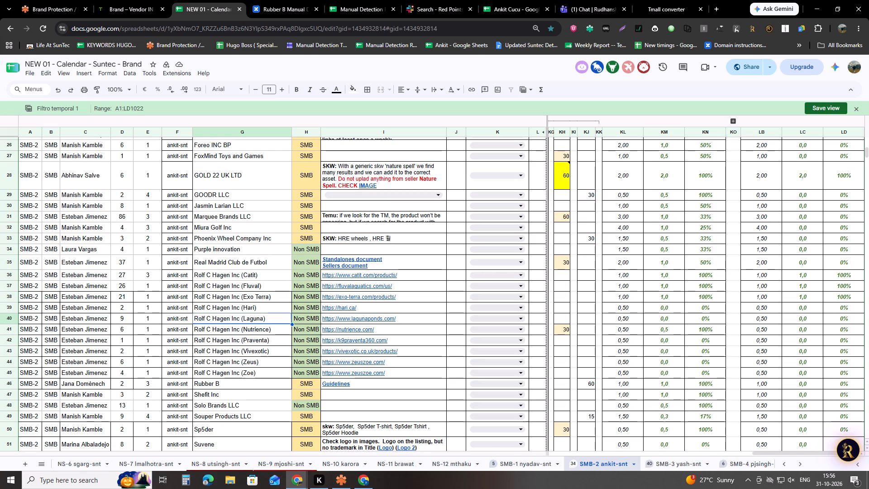
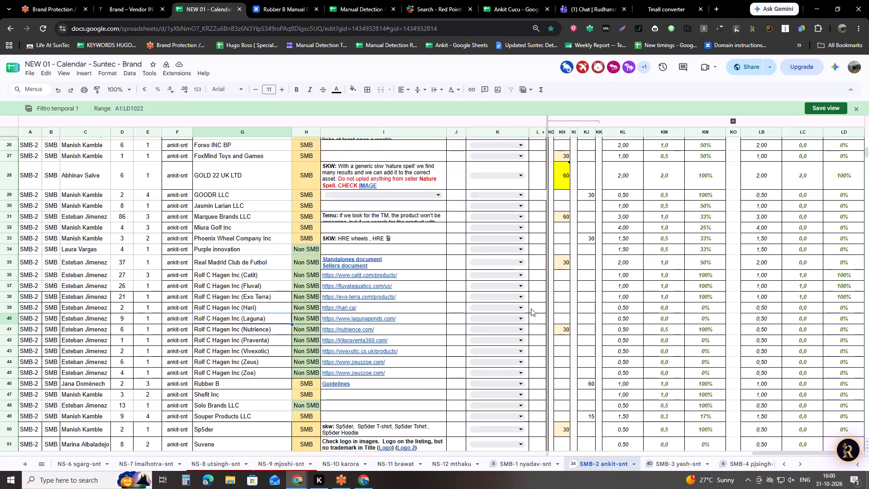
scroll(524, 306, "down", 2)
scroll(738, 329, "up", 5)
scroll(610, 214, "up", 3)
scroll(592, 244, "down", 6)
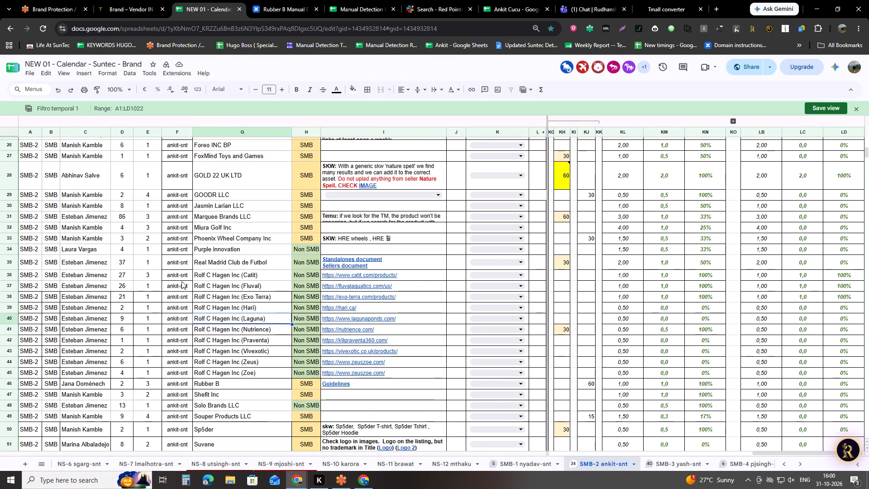
Copy the 30 time entry from column KH of the Real Madrid Club de Futbol row into the same row's column KJ.
left_click(1, 270)
left_click(0, 266)
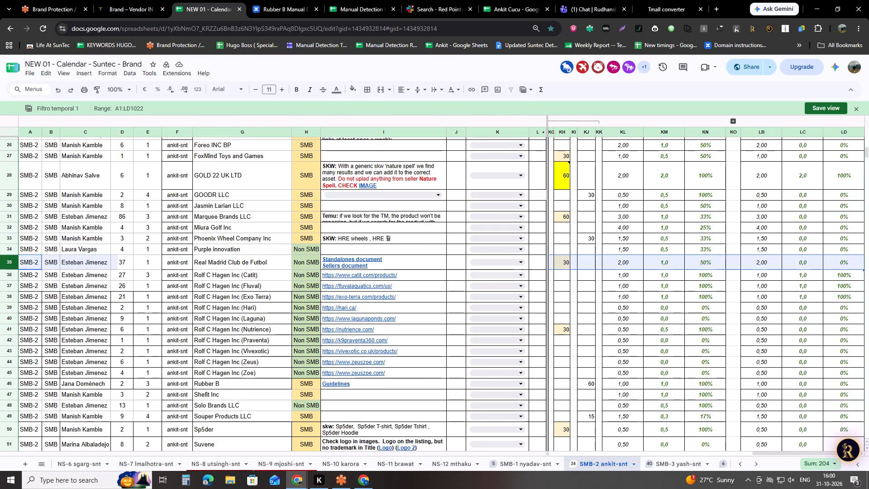
double_click(0, 266)
triple_click(0, 266)
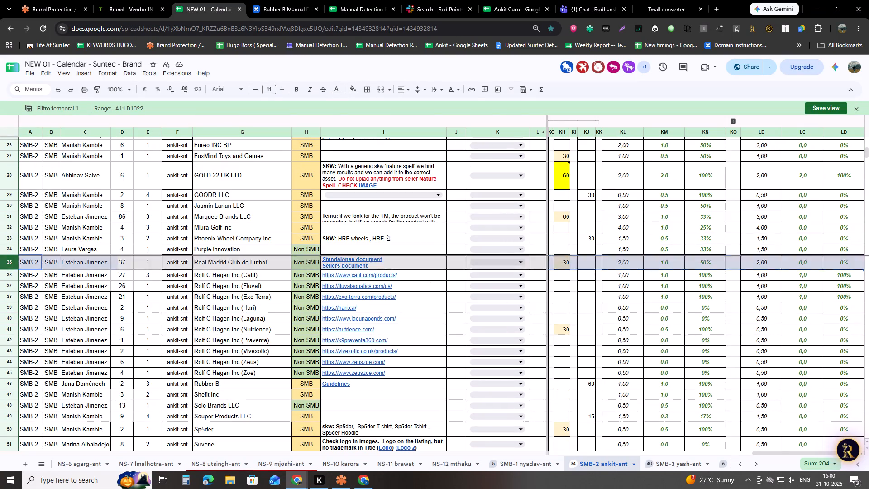
left_click(0, 266)
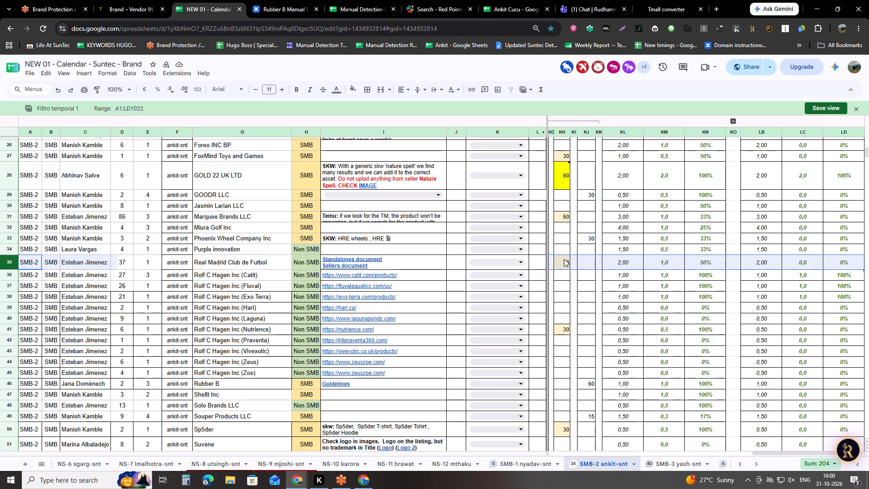
left_click(564, 259)
key("ctrl+c")
left_click(583, 266, "ctrl")
key("v")
key("ctrl+v")
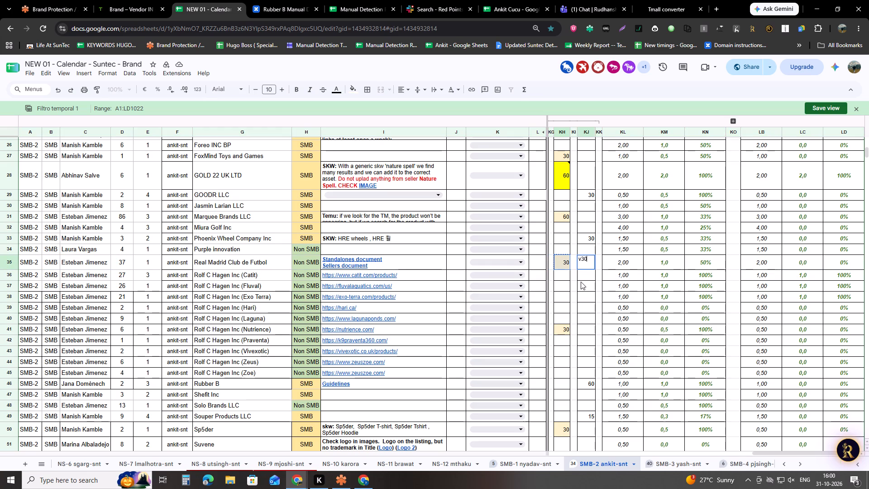
left_click(582, 275)
left_click(585, 260)
key("ctrl+v")
left_click(586, 278)
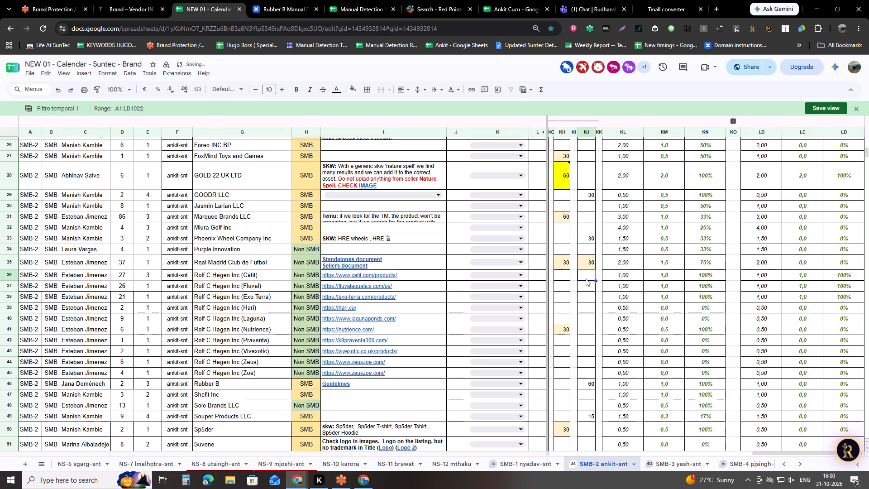
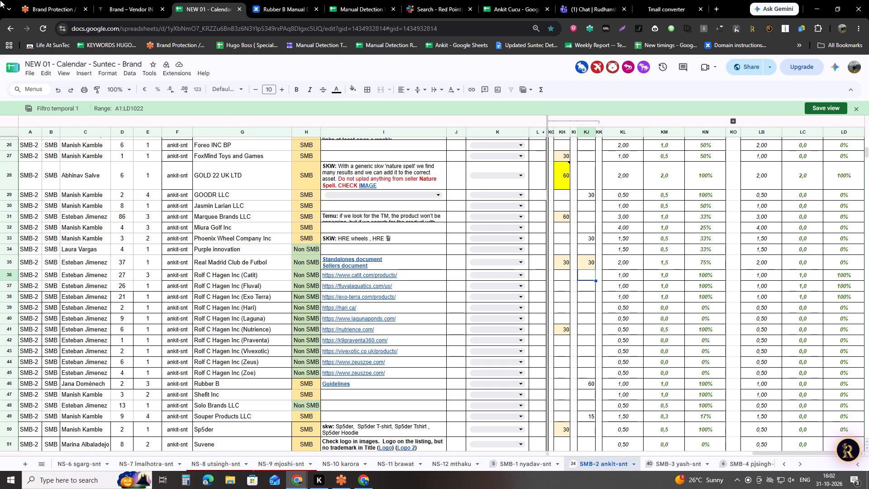
Switch from the brand calendar to the Manual Detection Records spreadsheet and reload it on the Ankit sheet.
scroll(142, 273, "up", 7)
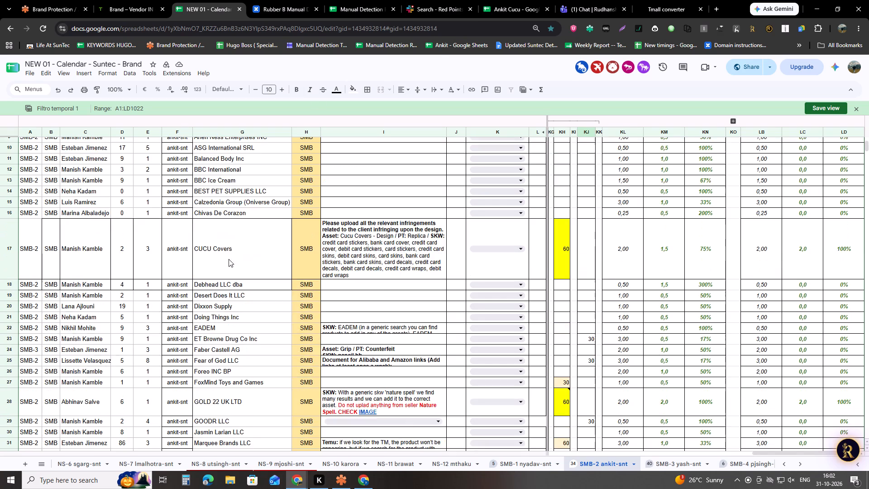
left_click(283, 9)
left_click(367, 0)
left_click(281, 0)
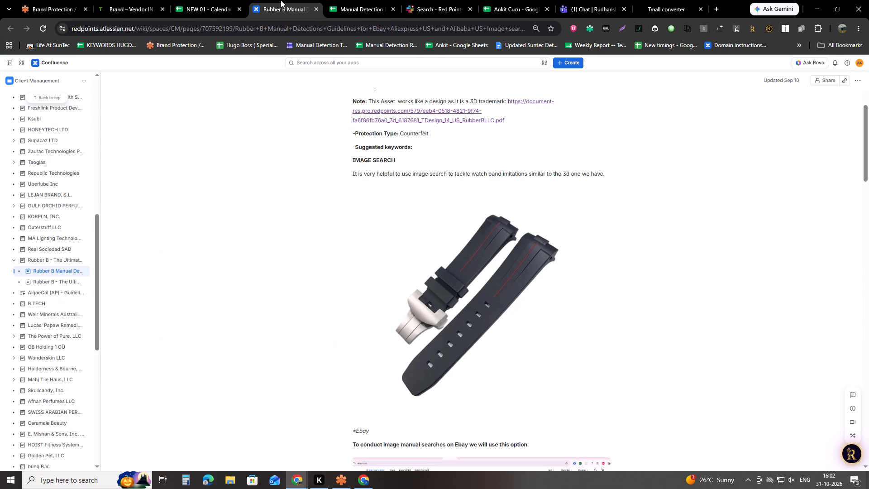
left_click(368, 0)
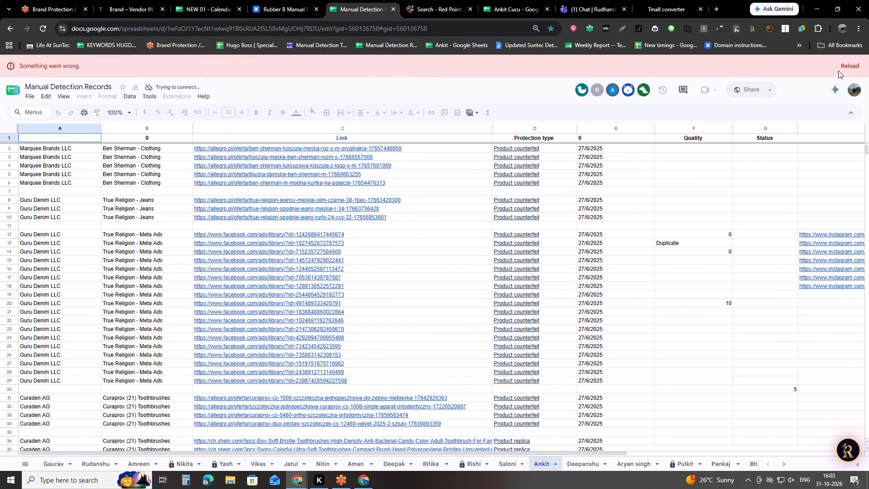
left_click(849, 64)
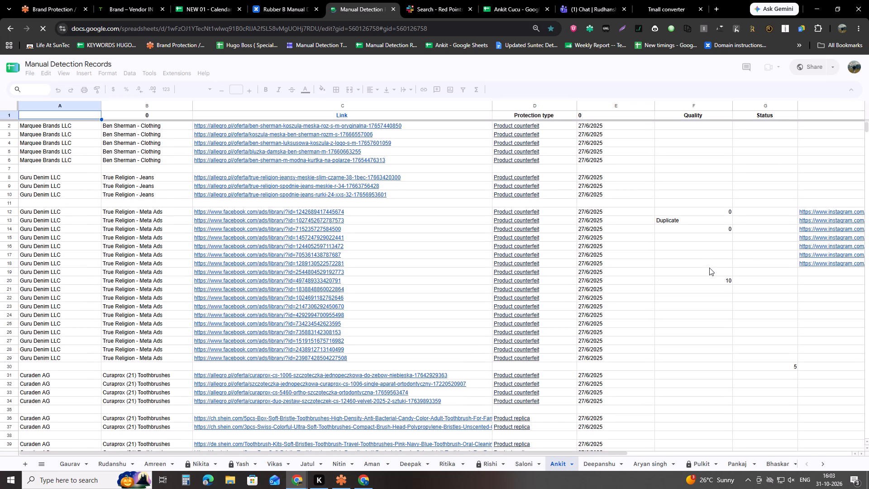
scroll(709, 268, "up", 1)
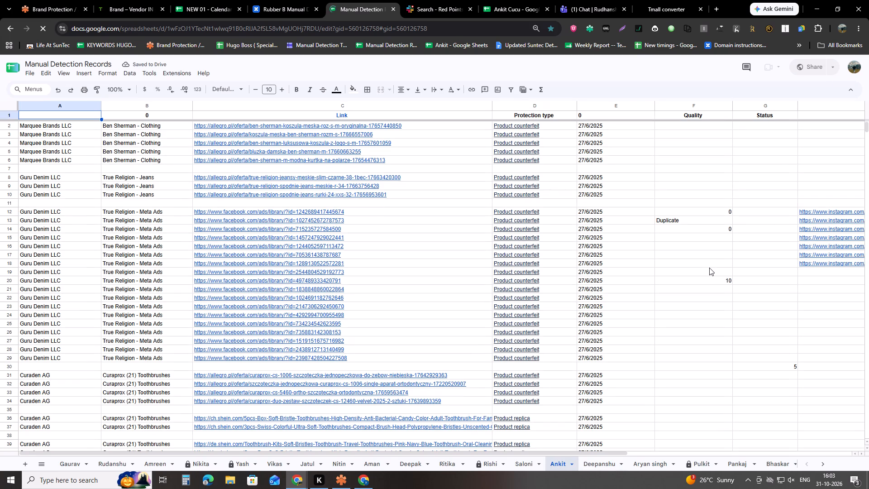
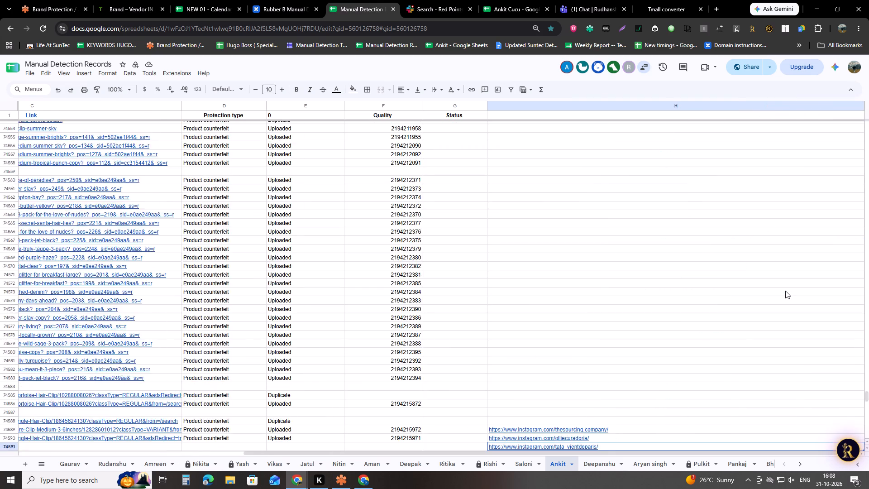
Go to the Link column on the Ankit sheet and select the empty cell two rows below the last record.
key("ctrl+Left")
key("Right")
key("Right")
key("ctrl+Up")
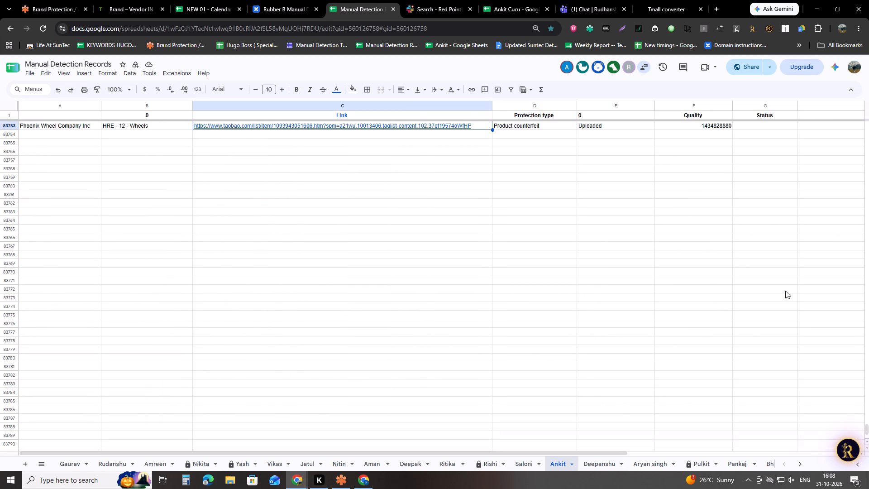
key("ctrl+Down")
key("Down")
key("ctrl+Up")
key("Down")
key("Down")
key("Down")
key("Up")
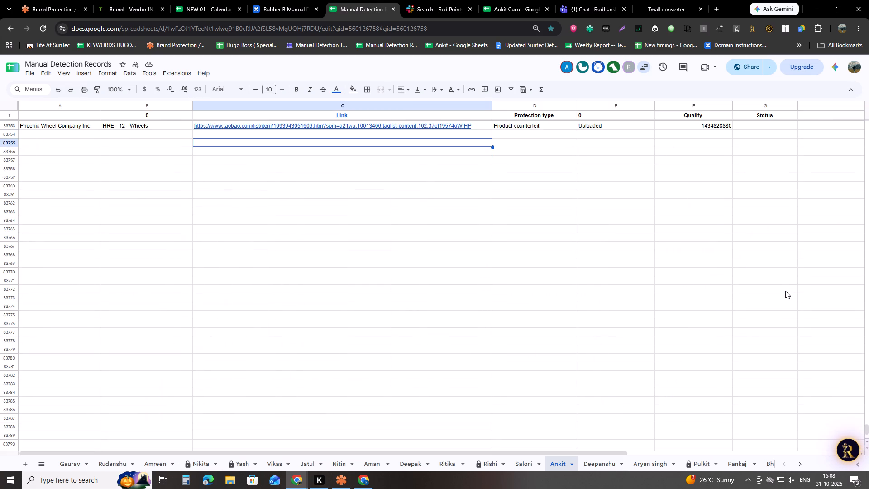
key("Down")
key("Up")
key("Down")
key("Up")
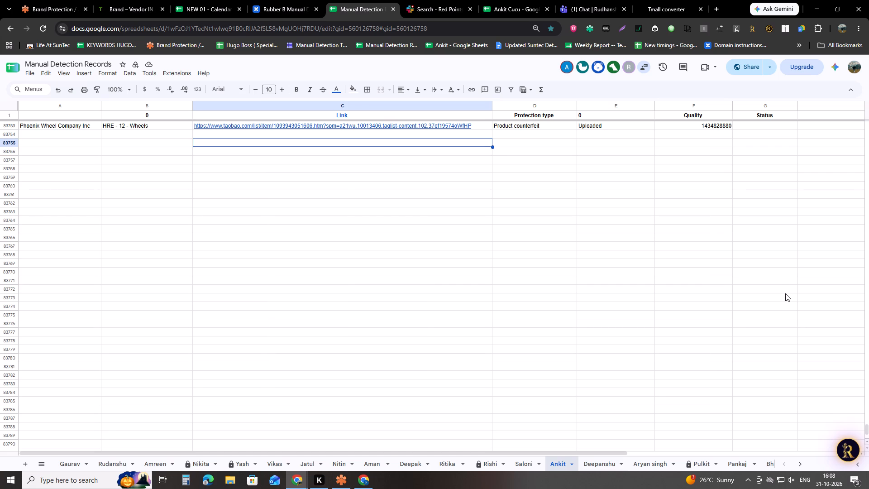
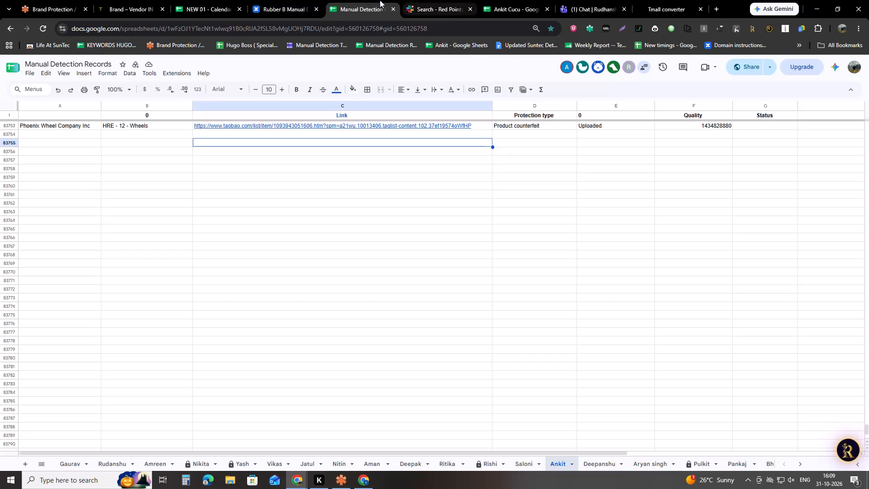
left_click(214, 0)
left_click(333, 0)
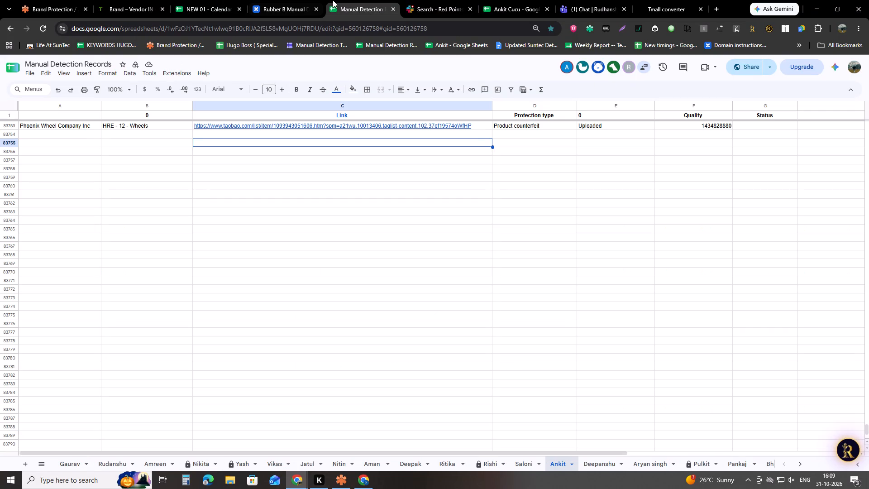
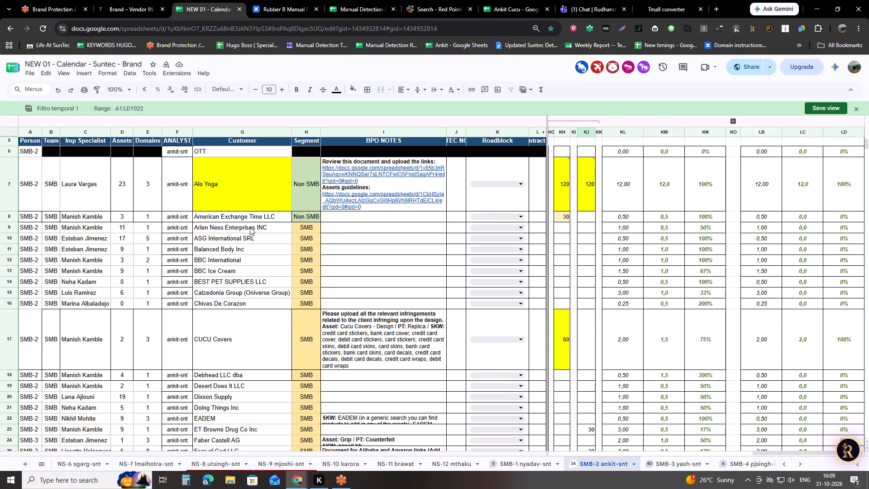
Filter the 31/10 column of the calendar sheet to hide rows with blank values.
scroll(557, 156, "up", 4)
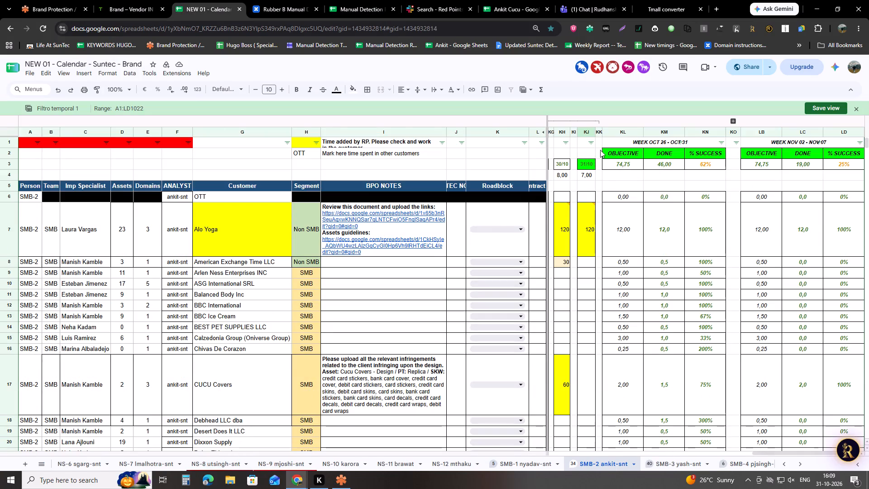
left_click(588, 143)
left_click(588, 143)
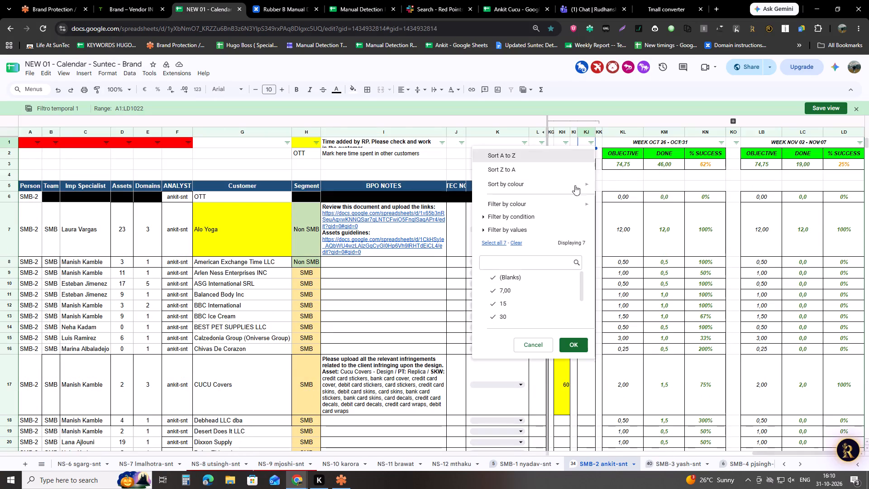
left_click(525, 279)
left_click(578, 347)
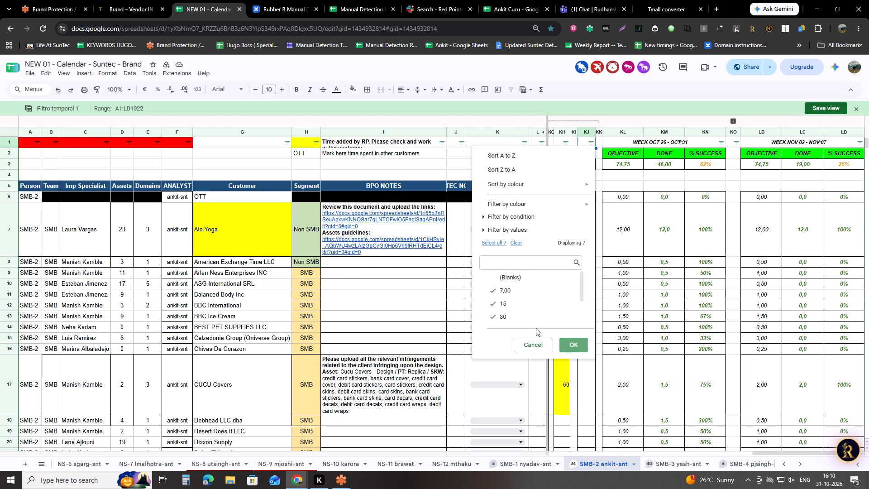
Copy the customer ET Browne Drug Co Inc from the calendar and select it as the customer in Red Points.
left_click(236, 230)
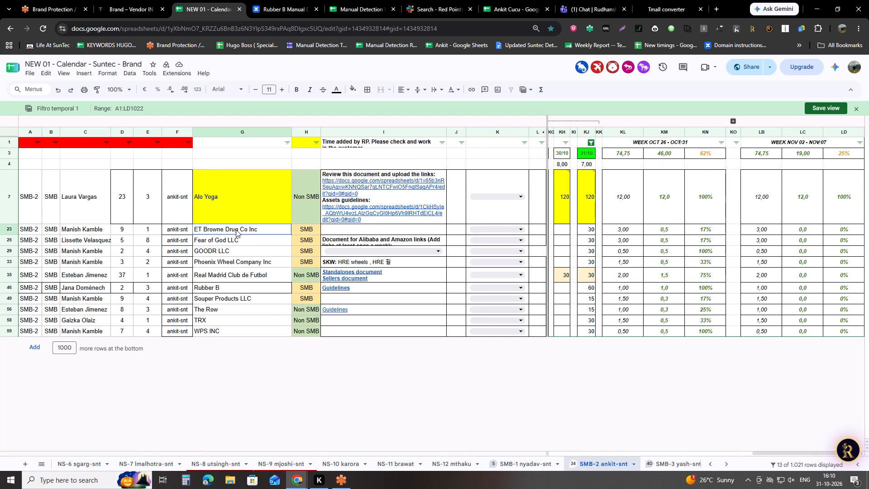
key("ctrl+c")
key("ctrl+c")
key("ctrl+c")
key("ctrl+c")
key("ctrl+c")
key("ctrl+c")
key("ctrl+c")
key("ctrl+c")
key("ctrl+c")
key("ctrl+c")
left_click(57, 0)
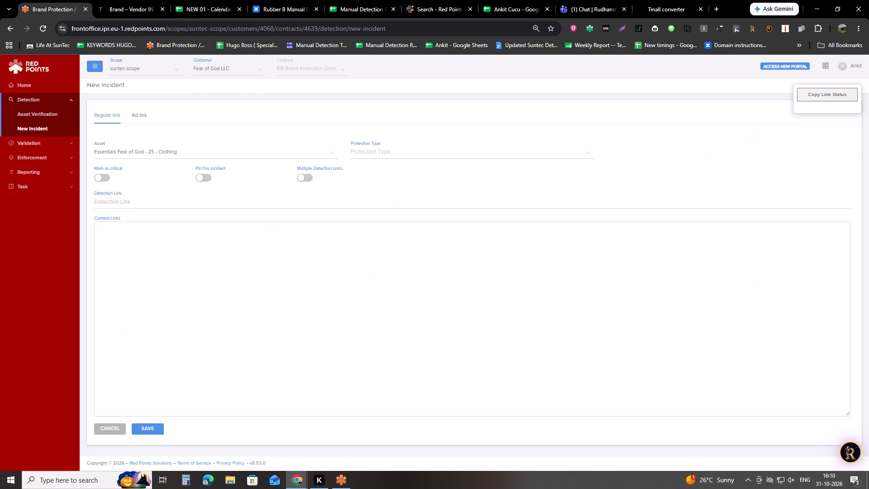
left_click(224, 66)
key("ctrl+v")
left_click(233, 87)
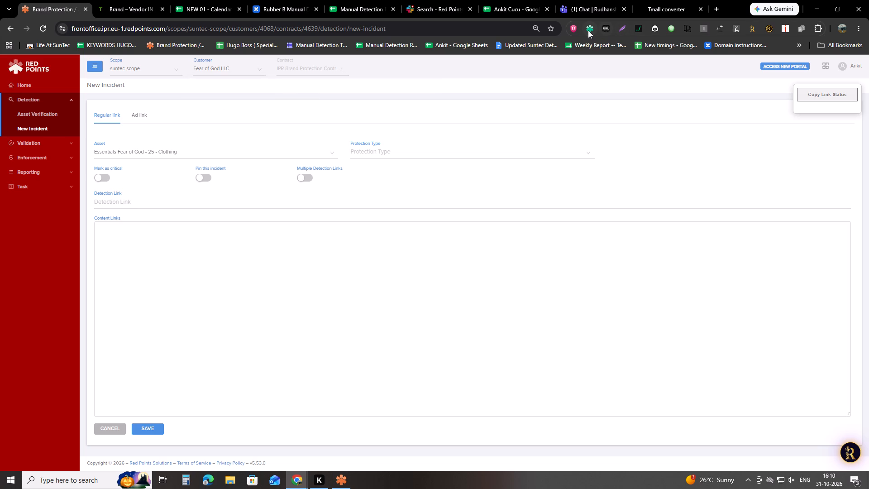
In the RedPoints IPR Plugin, stop the running task and choose customer ET Browne Drug Co Inc with its Brand Protection Contract.
left_click(588, 30)
left_click(462, 207)
triple_click(463, 210)
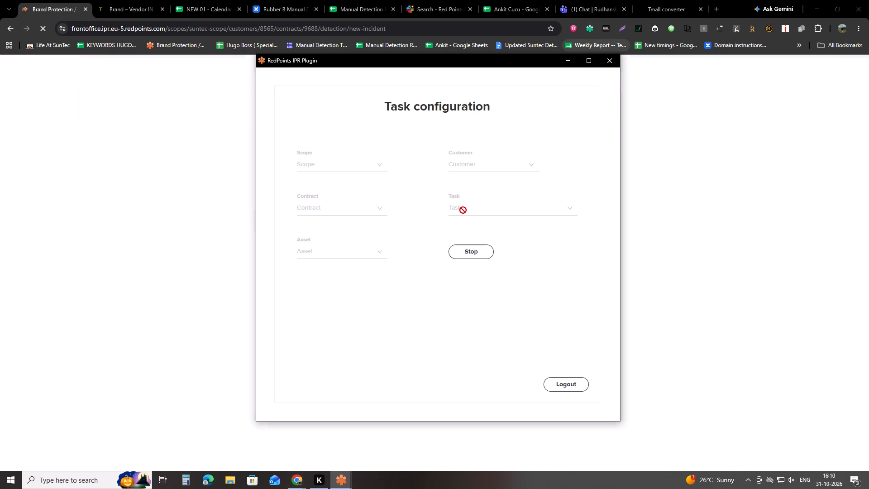
triple_click(463, 210)
triple_click(463, 210)
triple_click(463, 210)
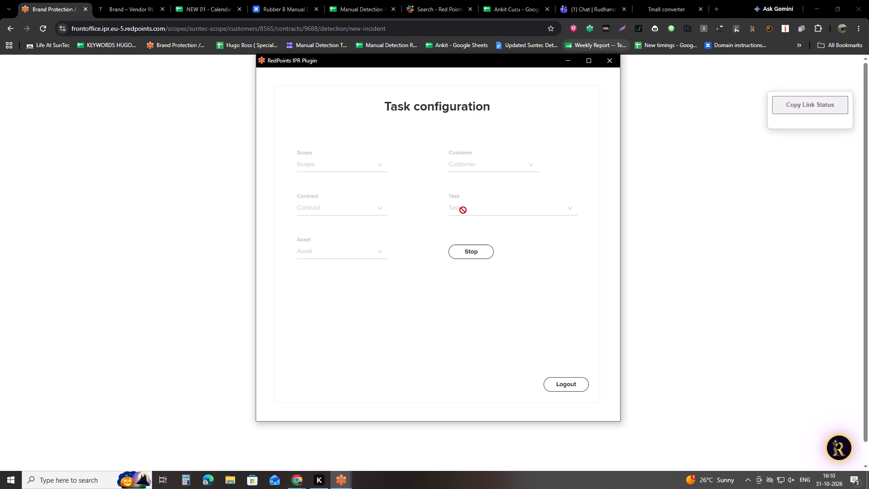
double_click(463, 210)
triple_click(463, 210)
double_click(463, 210)
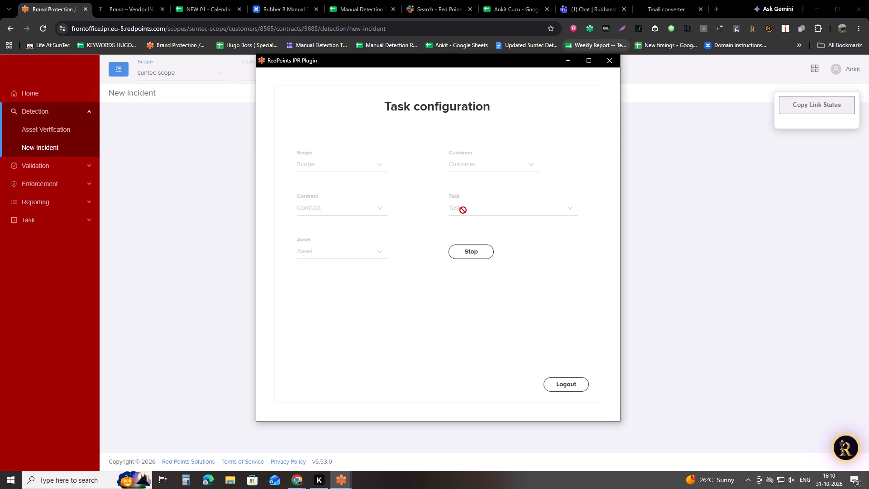
left_click(482, 249)
left_click(482, 164)
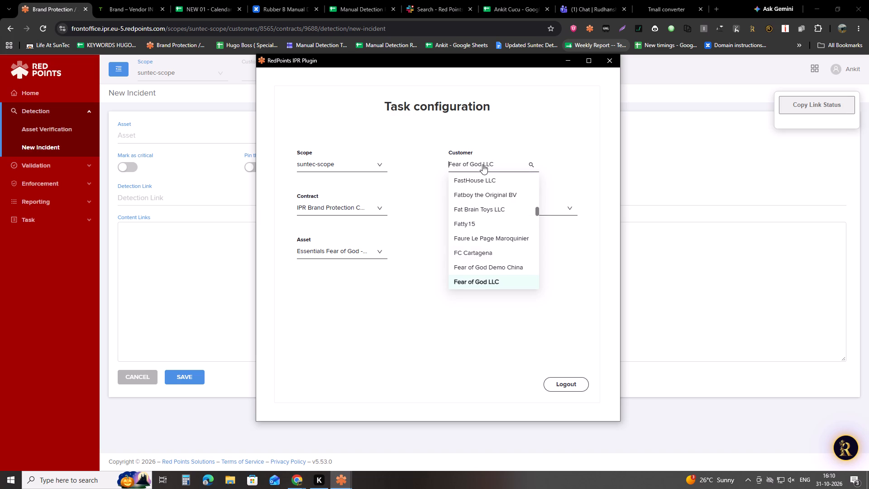
key("ctrl+v")
left_click(486, 181)
left_click_drag(325, 205, 331, 207)
left_click(336, 219)
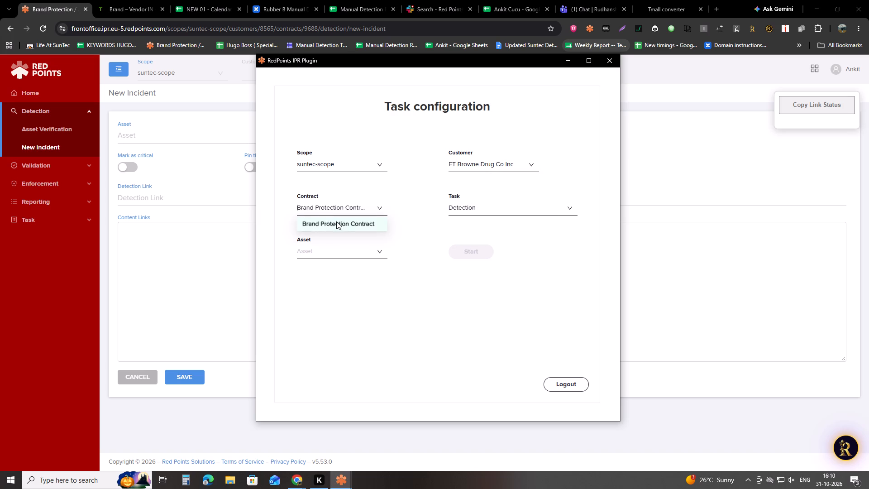
left_click(346, 241)
Select the asset Cocoa Butter Formula - 3 - Body Lotion for the plugin's Detection task and start the task.
left_click(343, 254)
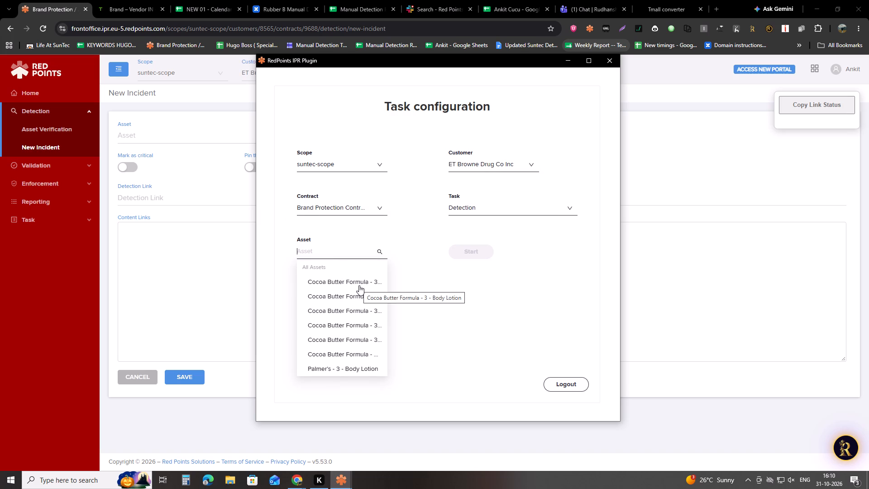
type("cucu")
key("BackSpace")
key("BackSpace")
key("BackSpace")
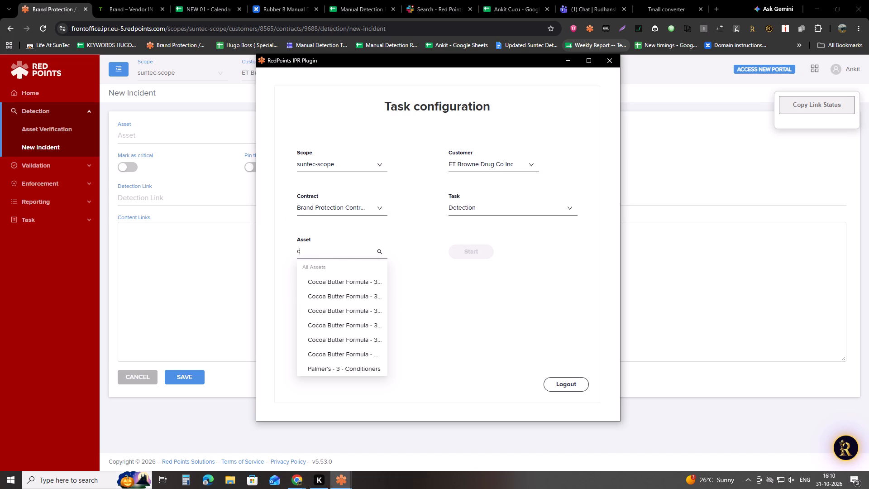
type("oco")
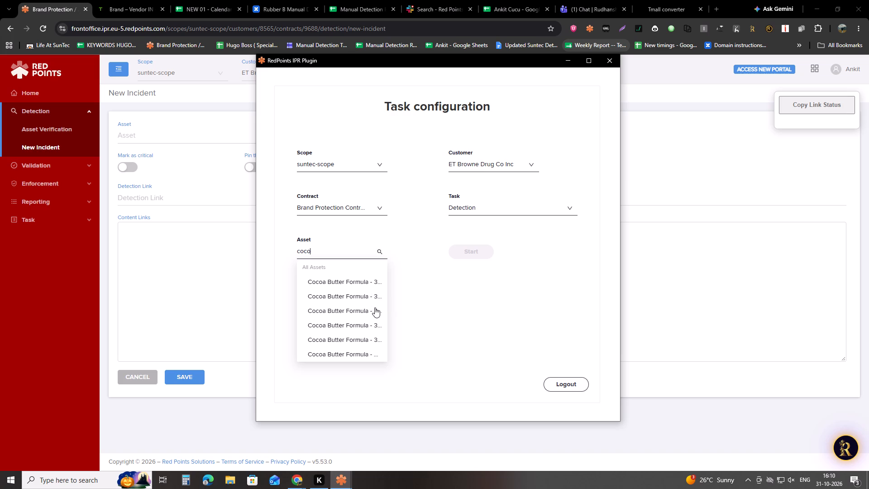
left_click(364, 282)
left_click(479, 259)
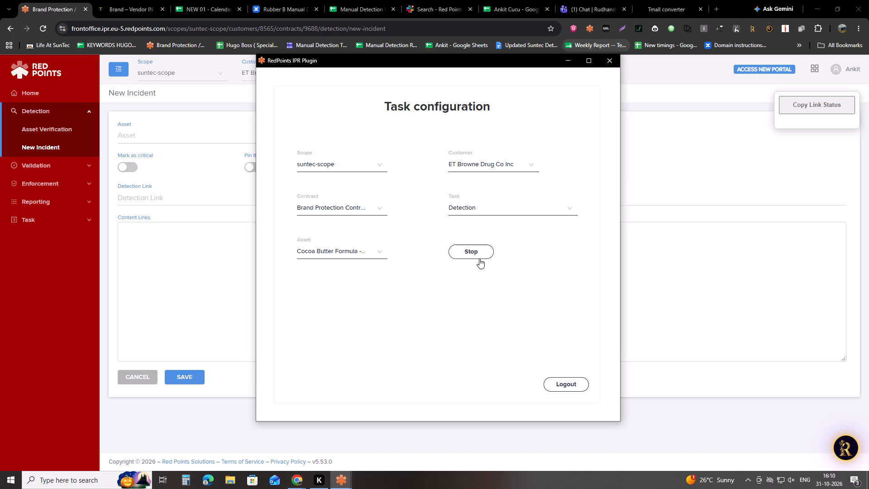
Set the New Incident asset to Cocoa Butter Formula - 3 - Body Lotion and copy the asset name.
left_click(220, 144)
left_click(216, 137)
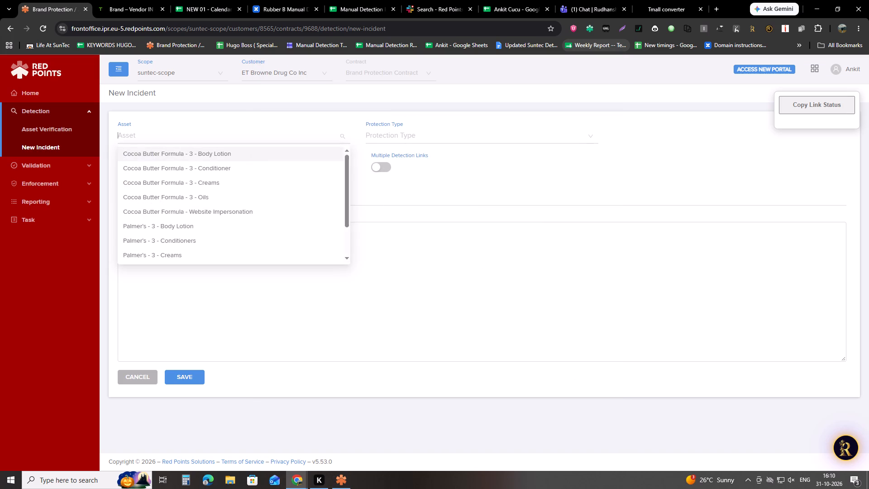
left_click(215, 151)
left_click(207, 138, "alt")
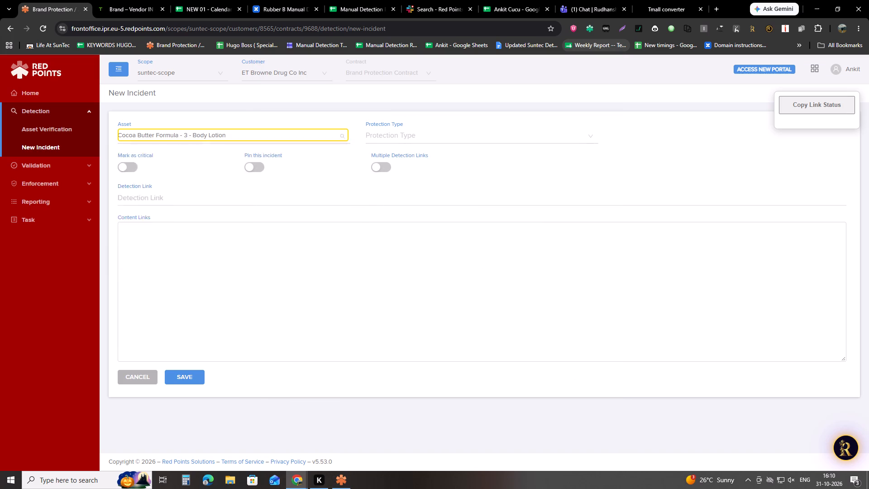
left_click(206, 138)
Switch to the incognito browser window and close the leftover Taobao pages from the Fear of God search.
key("alt+Tab")
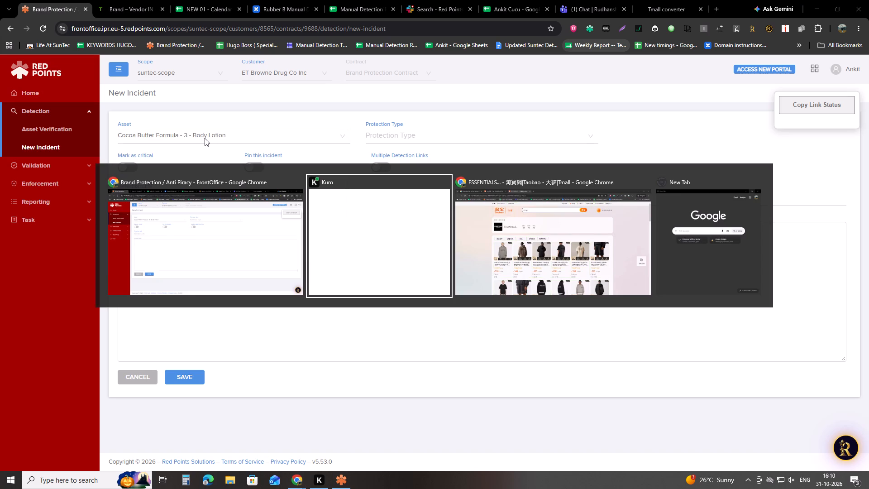
key("alt+Tab")
middle_click(254, 0)
middle_click(224, 0)
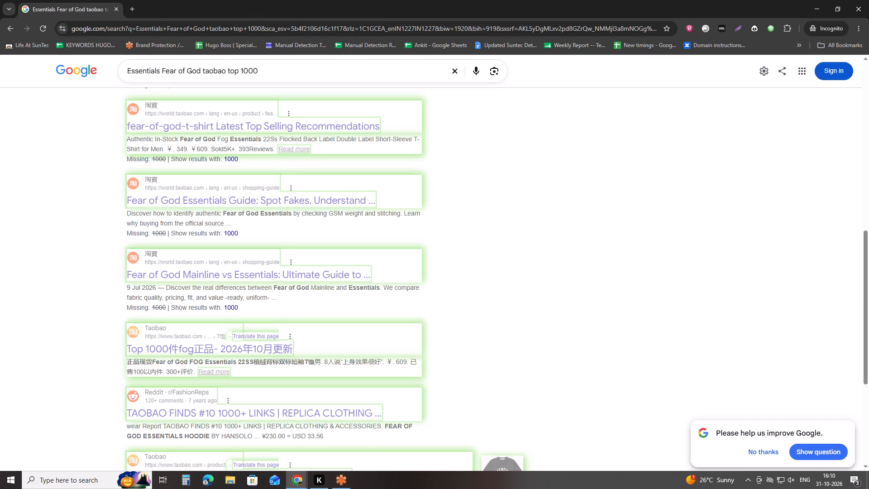
Search Google for "Cocoa Butter Formula Body Lotion taobao top 1000", using the copied asset name without its number and hyphens.
left_click_drag(201, 67, 108, 62)
key("ctrl+v")
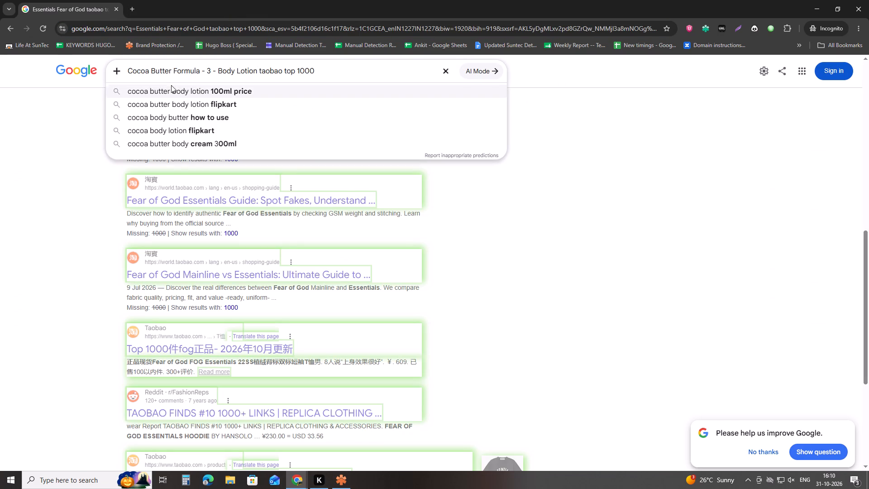
left_click(218, 69)
key("BackSpace")
key("BackSpace")
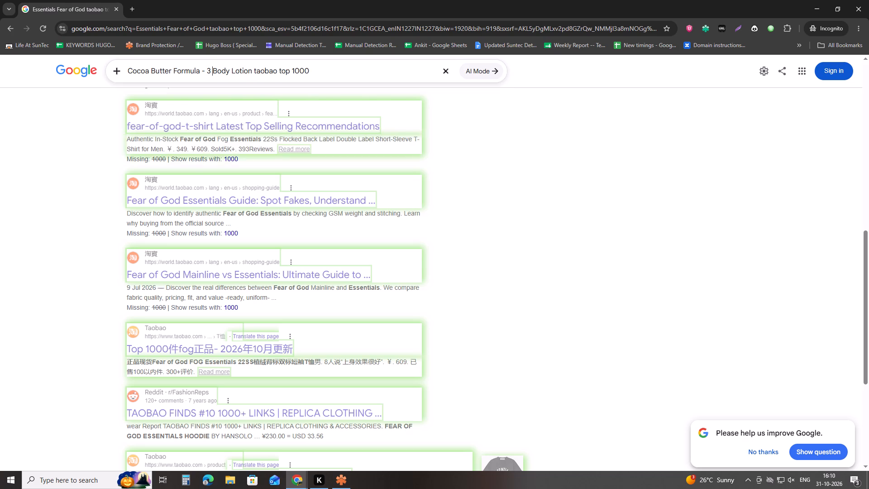
key("BackSpace")
key("BackSpace")
key("BackSpace")
key("BackSpace")
key("Return")
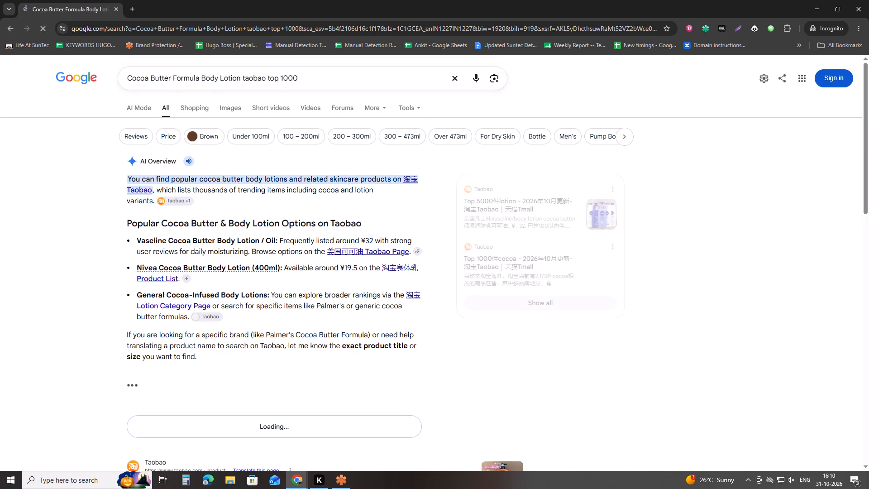
Check the Taobao results for cocoa oil, cocoa and cocoa body lotion for relevant product listings, closing each page after viewing.
scroll(224, 298, "down", 1)
scroll(228, 241, "down", 3)
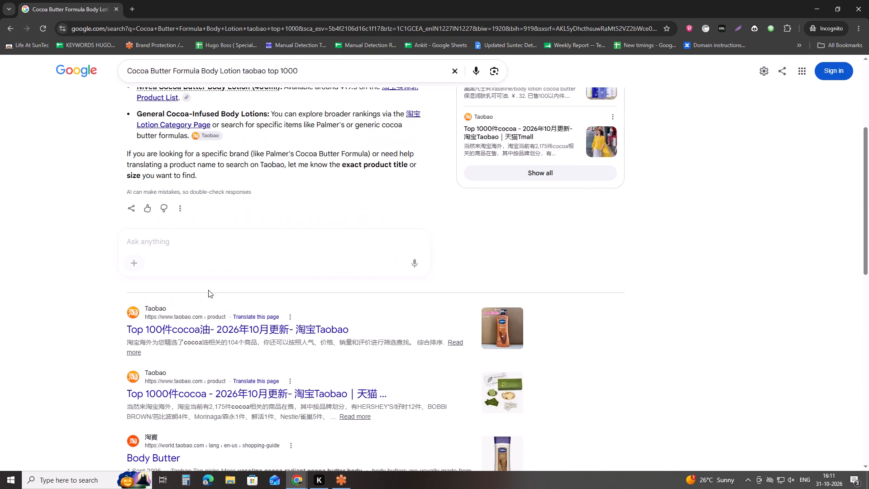
middle_click(212, 330)
left_click(165, 0)
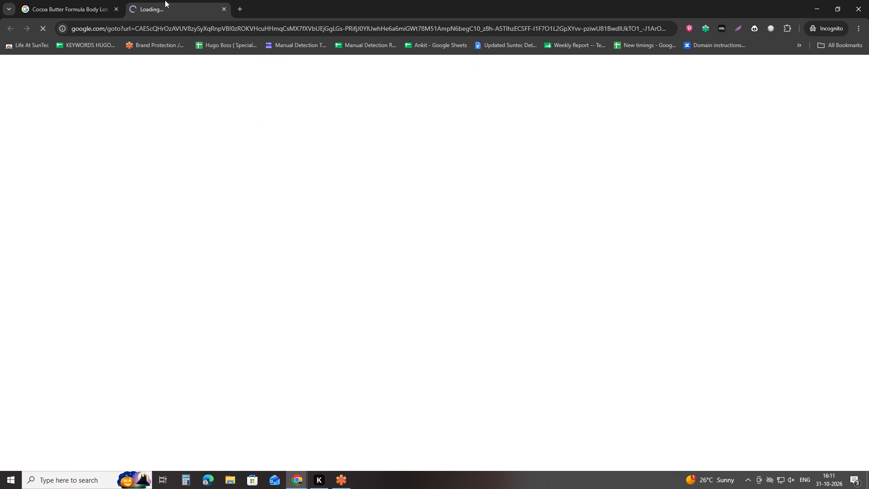
middle_click(183, 0)
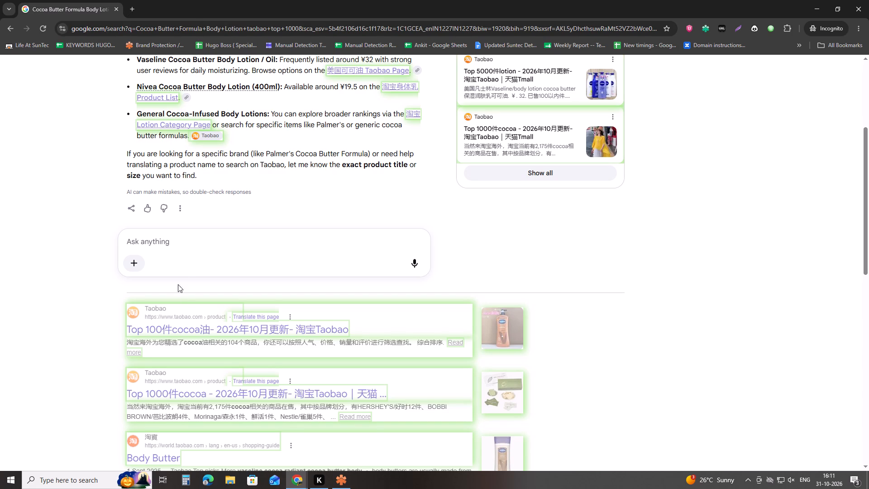
middle_click(217, 394)
left_click(185, 0)
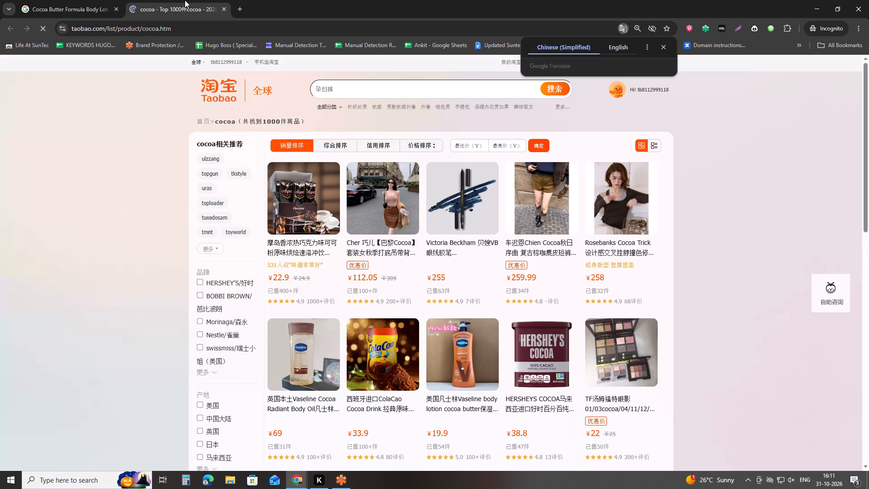
middle_click(173, 0)
scroll(277, 288, "down", 3)
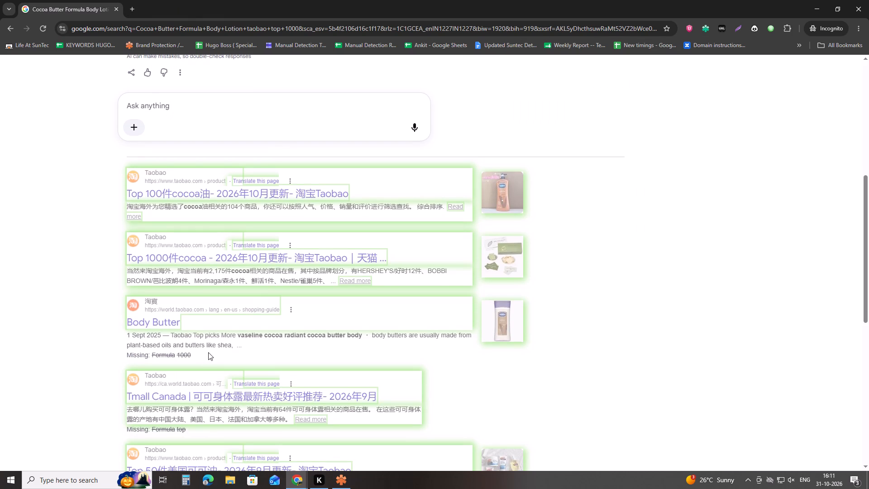
middle_click(201, 394)
left_click(199, 0)
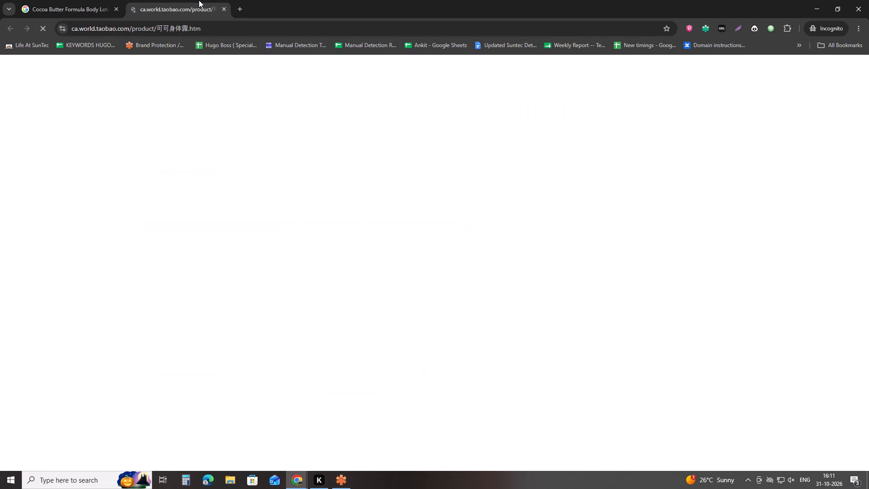
middle_click(199, 0)
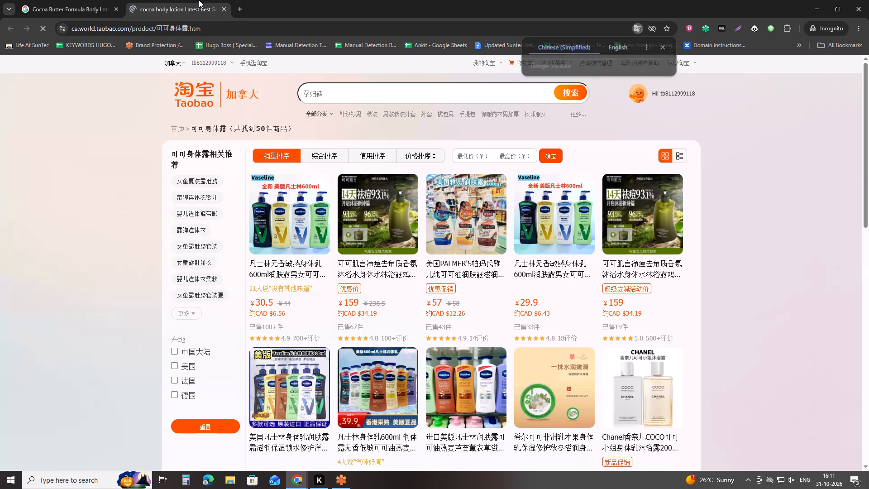
Open the Taobao top 50 American cocoa butter (美国可可油) result, show its products as a list and translate the page to English.
scroll(344, 302, "down", 3)
middle_click(204, 336)
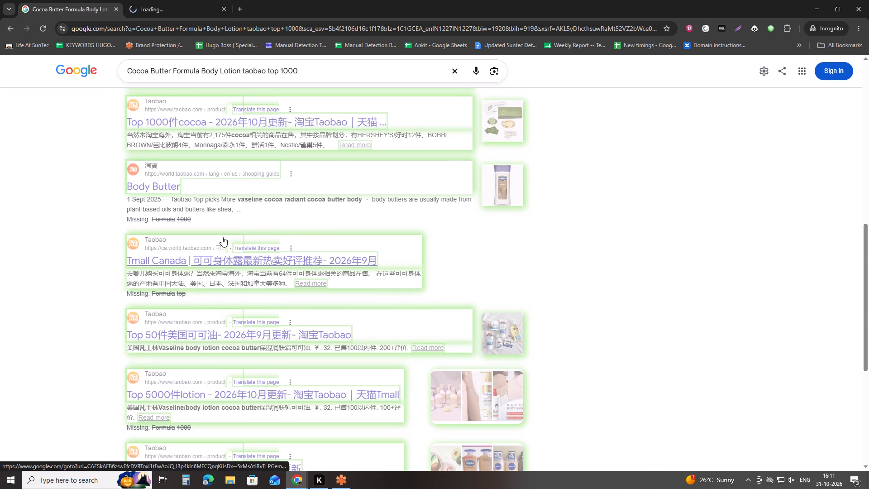
left_click(187, 0)
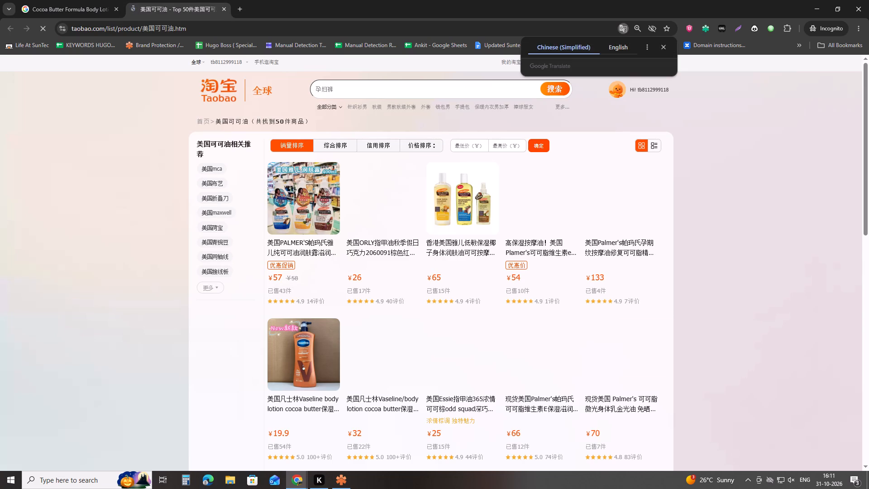
left_click(656, 149)
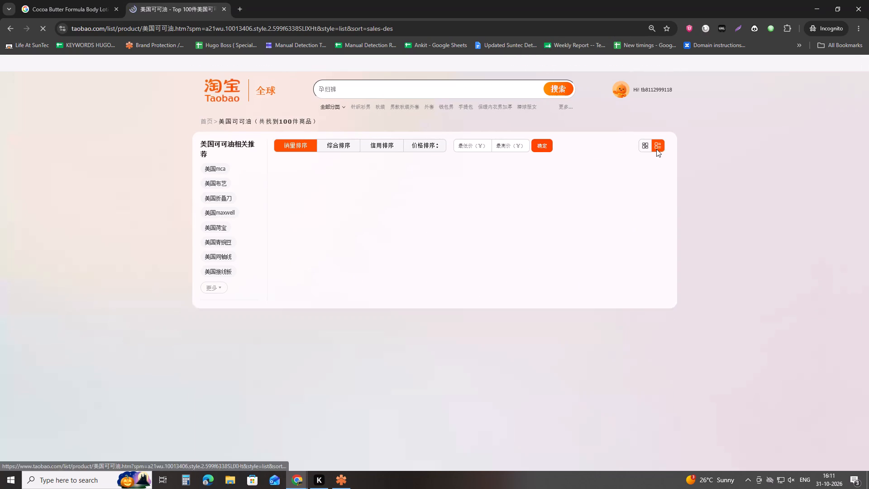
right_click(68, 187)
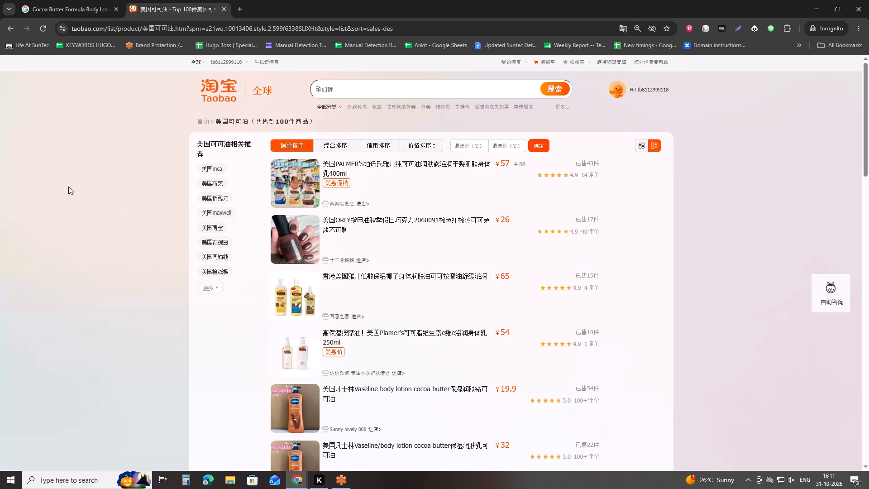
left_click(102, 340)
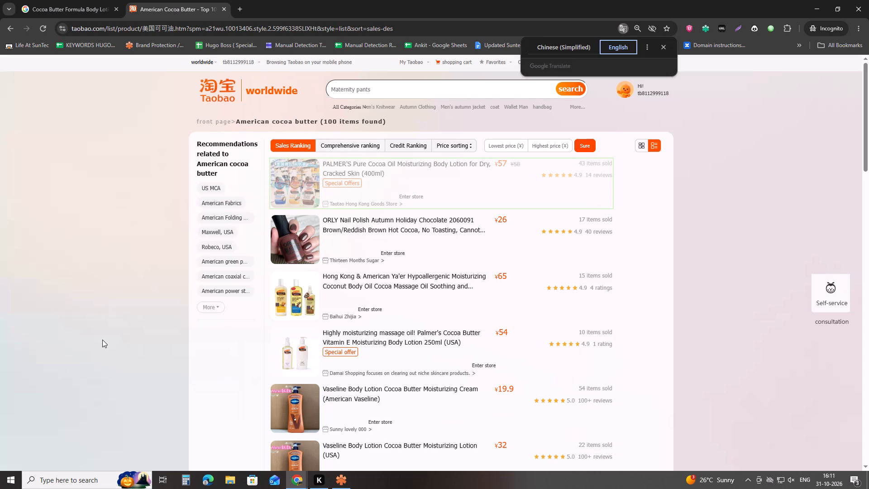
Inspect the full-size product image of the Palmer's Cocoa Butter Vitamin E Moisturizing Body Oil 250ml listing and close it.
left_click(102, 333)
scroll(489, 278, "down", 5)
scroll(359, 280, "down", 2)
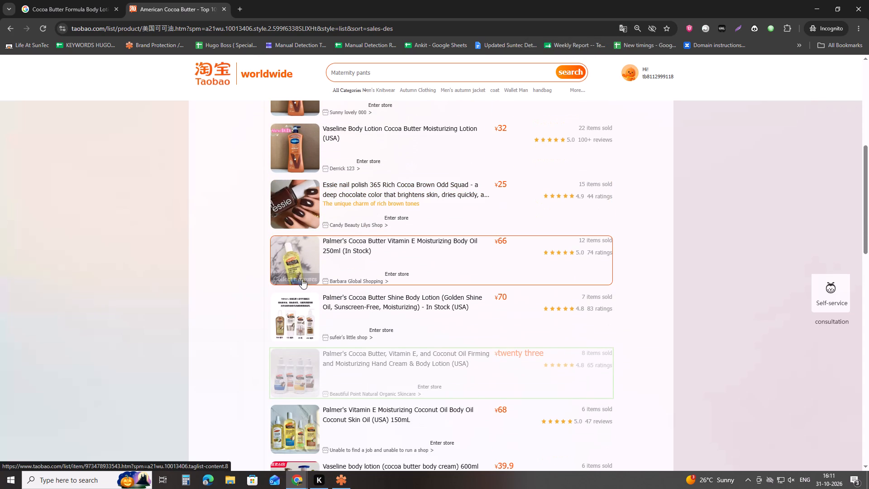
right_click(296, 259)
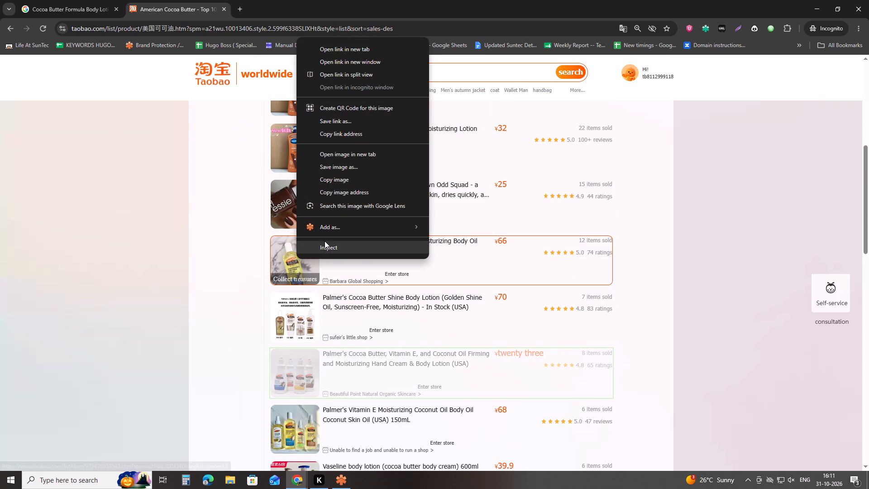
left_click(365, 158)
left_click(260, 0)
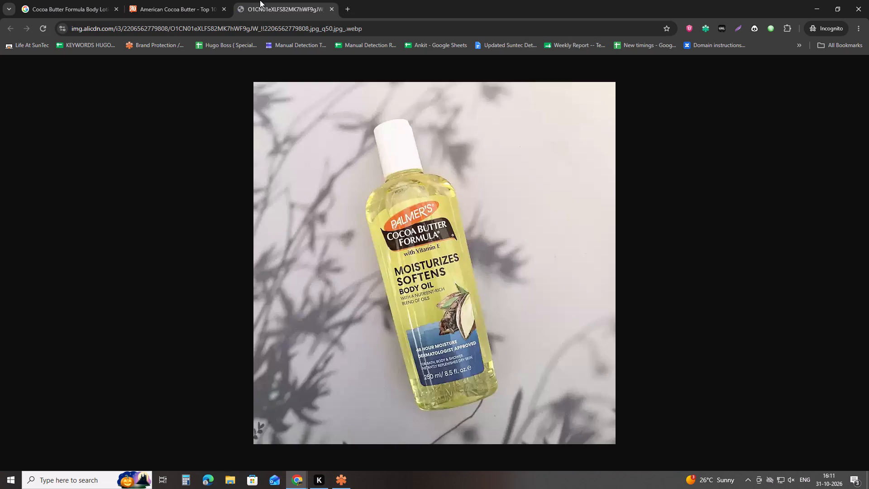
middle_click(260, 0)
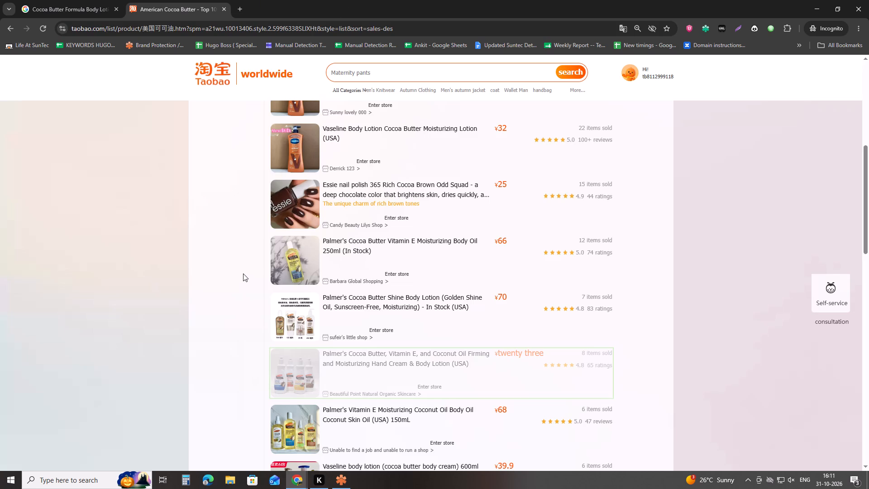
Inspect the full-size product image of the Palmer's Cocoa Butter Shine Body Lotion listing from sufeir's little shop and close it.
scroll(248, 278, "down", 1)
right_click(298, 268)
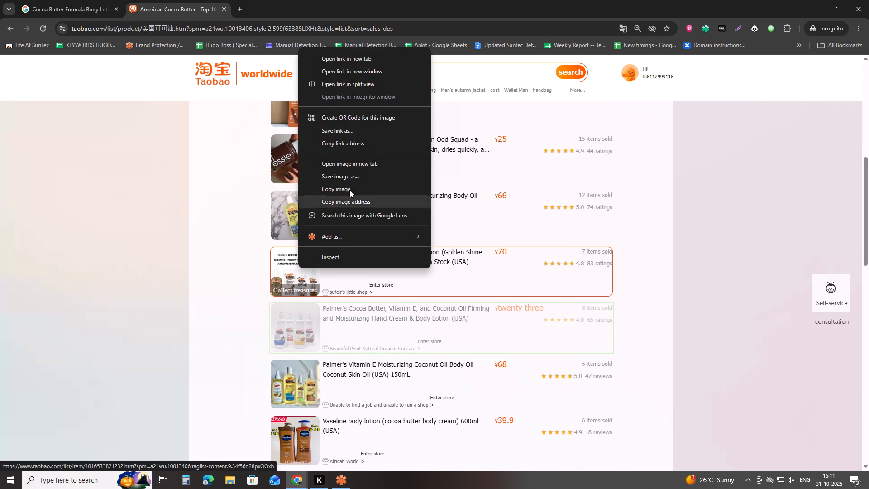
left_click(351, 169)
left_click(305, 0)
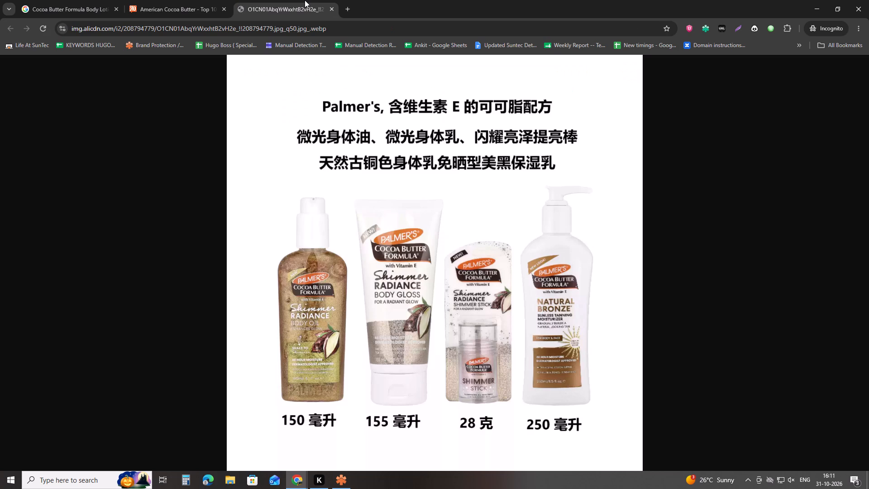
middle_click(308, 2)
Check the remaining listings for Palmer's products, inspecting the full-size image of the Vitamin E Cocoa Butter Cream for Scars and Stretch Marks.
scroll(339, 177, "down", 4)
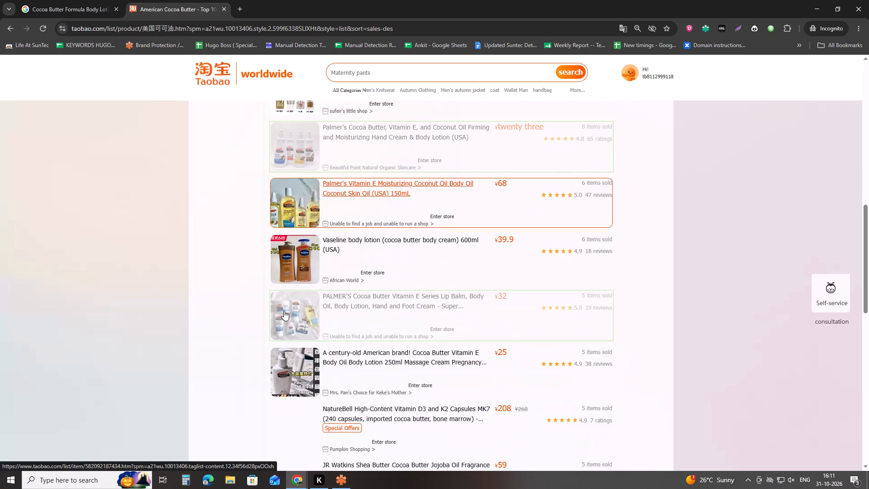
scroll(299, 225, "down", 3)
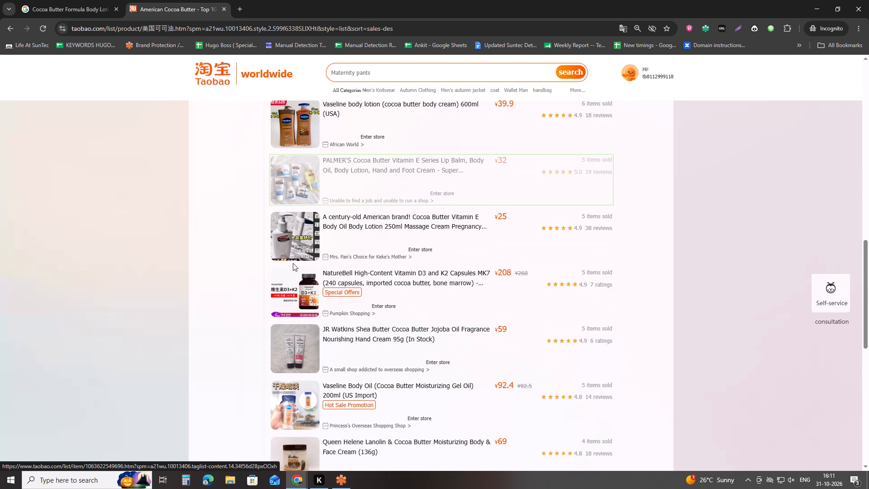
scroll(292, 265, "down", 7)
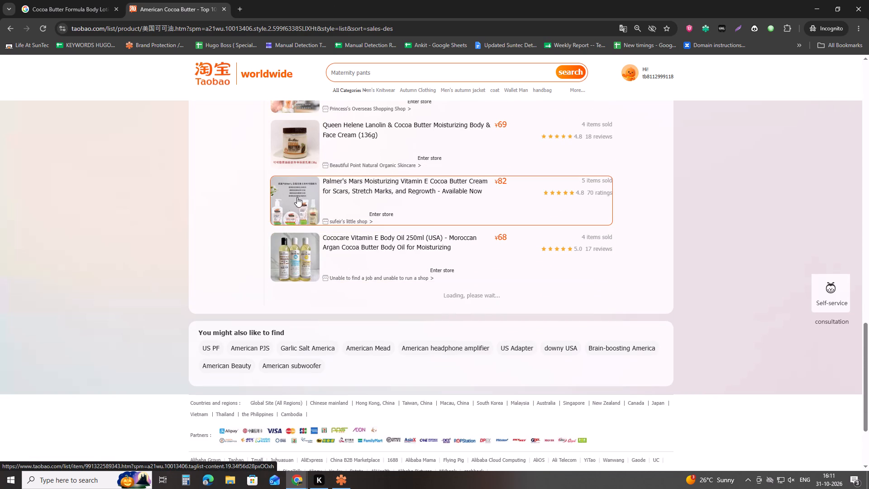
right_click(300, 195)
left_click(344, 311)
left_click(298, 0)
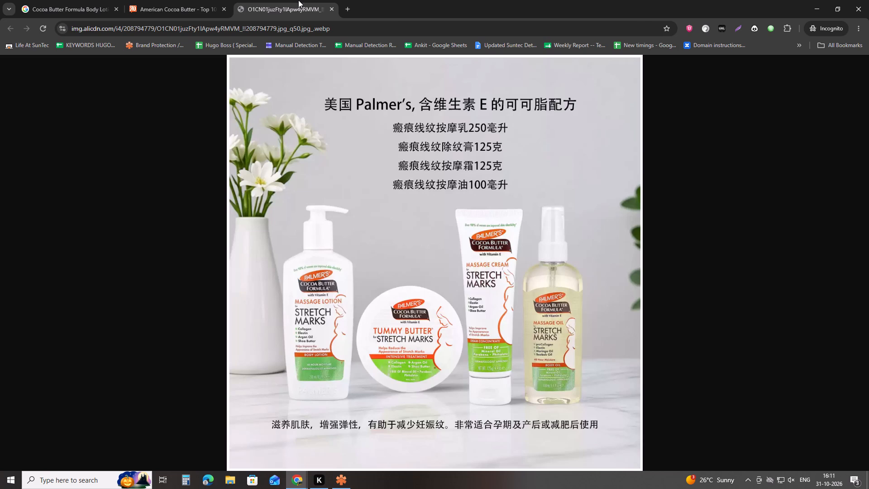
middle_click(298, 0)
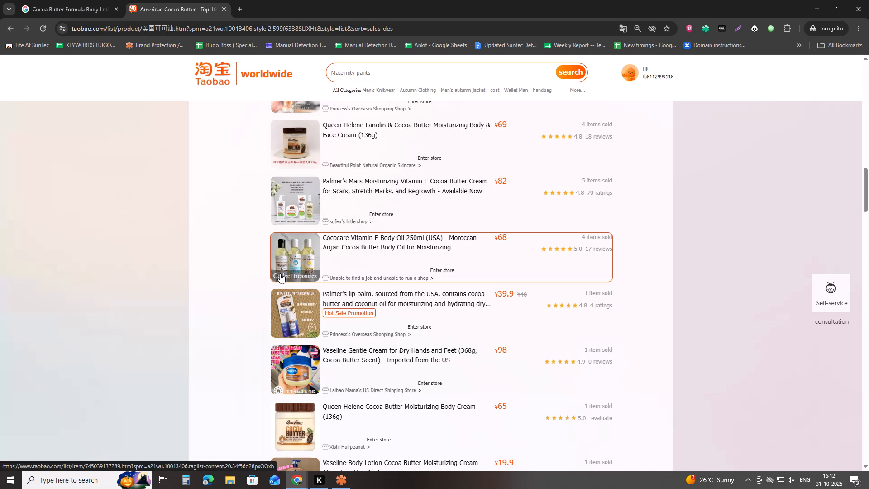
Reopen the full-size image of the Palmer's scar and stretch mark cream listing to recheck the products shown.
right_click(296, 196)
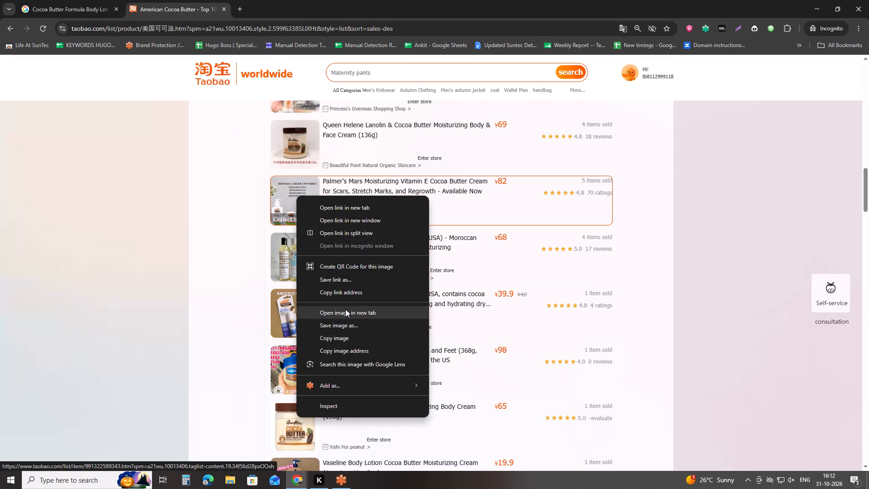
left_click(345, 309)
left_click(273, 0)
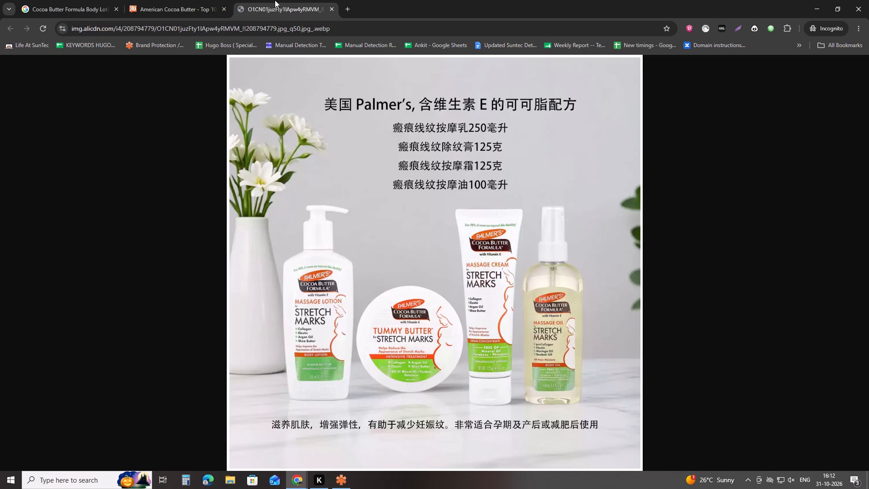
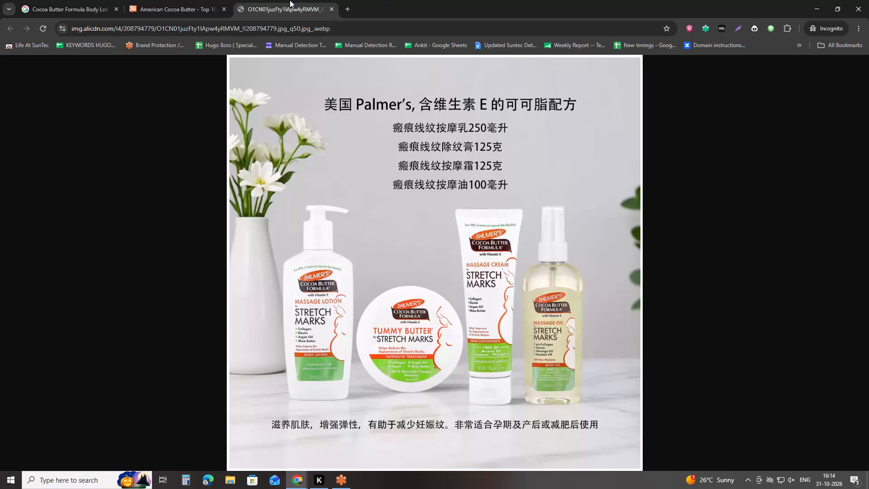
Examine the Palmer's Stretch Marks product labels in the enlarged listing image and close it.
left_click(333, 361)
scroll(302, 333, "up", 1)
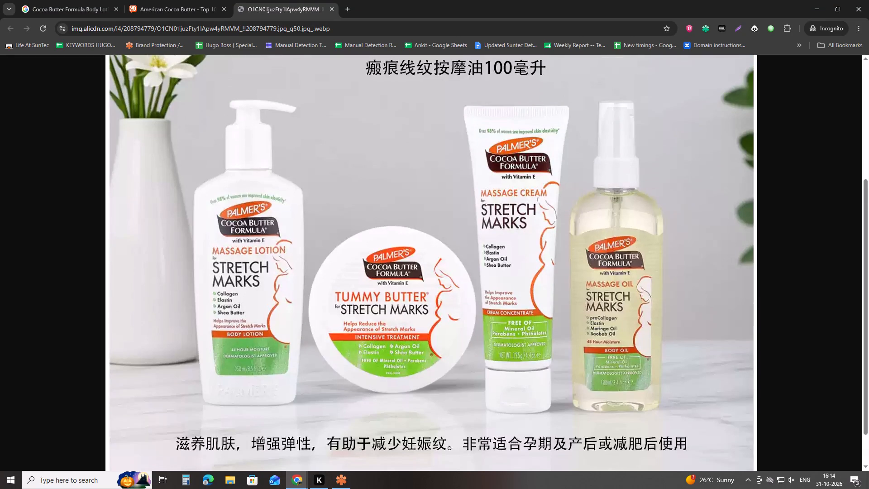
scroll(317, 337, "up", 1)
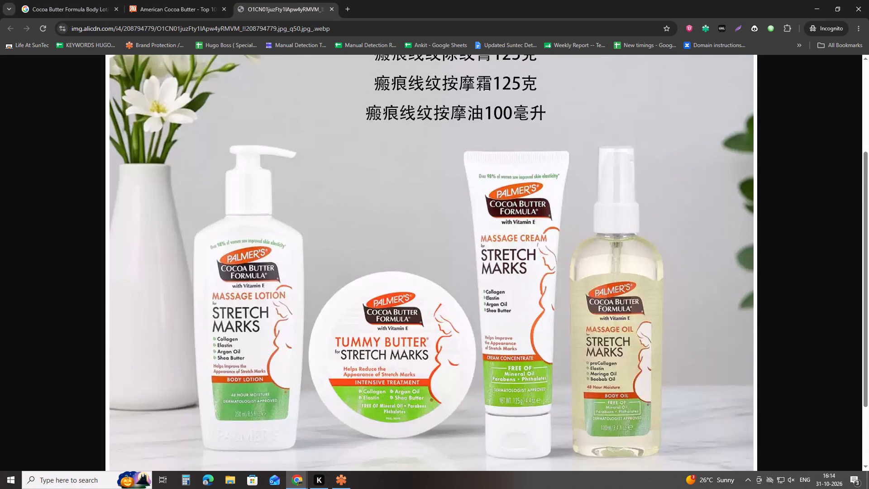
middle_click(307, 0)
Record the link of sufeir's Palmer's scar and stretch mark cream listing in Link cell C83755 of Manual Detection Records, and return to Taobao.
right_click(357, 188)
left_click(390, 266)
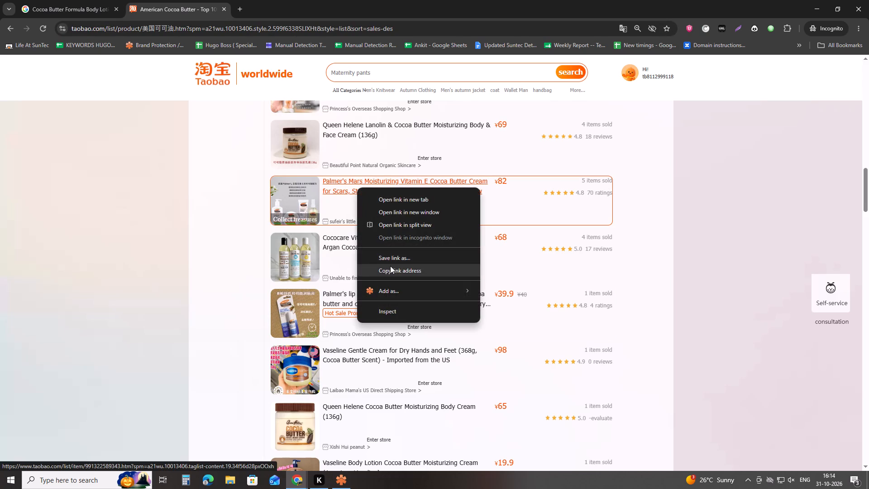
key("alt+Tab")
left_click(357, 1)
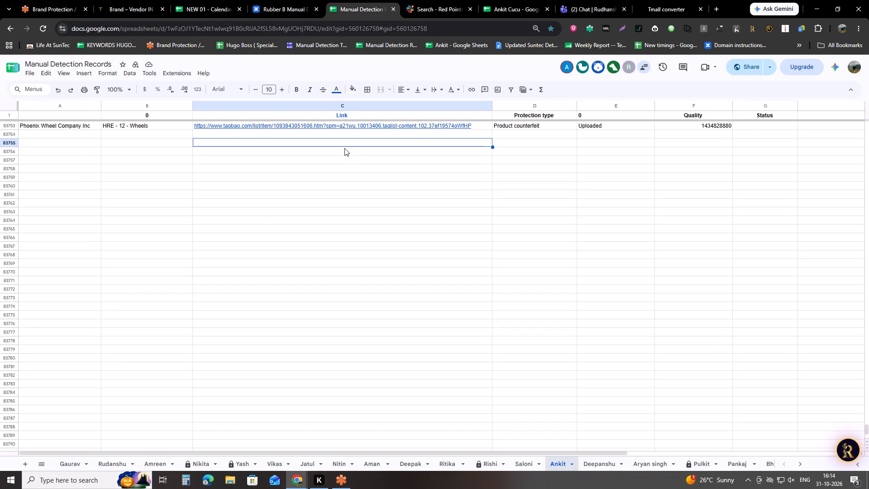
key("ctrl+v")
left_click(350, 150)
key("alt+Tab")
Inspect the full-size image of the Palmer's Soothing & Moisturizing Coconut Body Oil listing and close it.
scroll(377, 272, "down", 2)
scroll(316, 266, "down", 4)
right_click(284, 269)
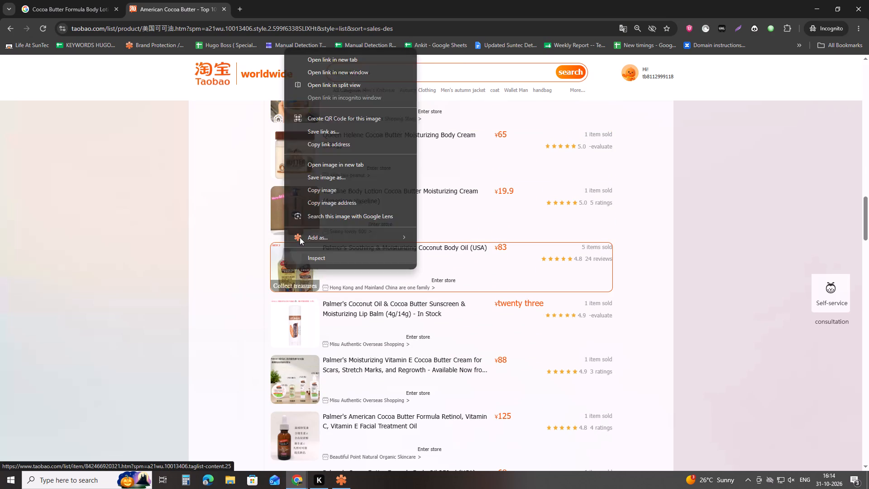
left_click(327, 164)
left_click(270, 0)
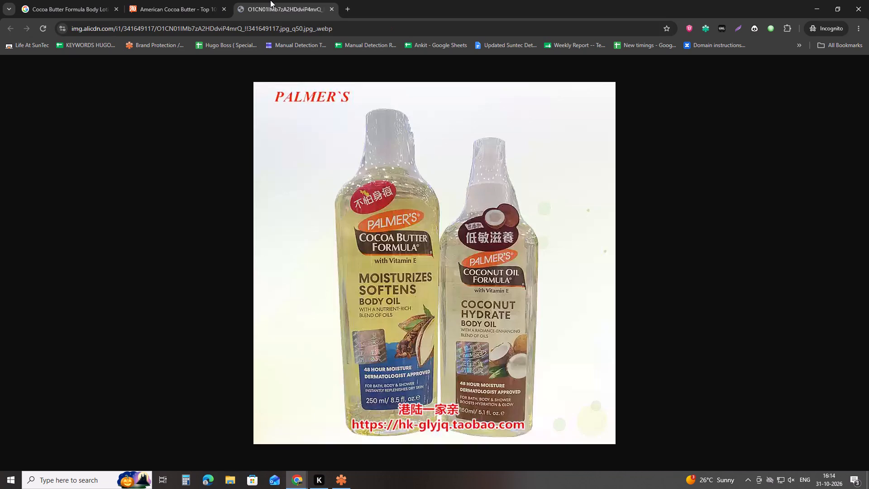
middle_click(270, 0)
Check further Palmer's listings, inspecting the full-size image of the Ultra Moisturizing Cocoa Butter Hand Cream (60g) from Flowery mangosteen.
scroll(313, 292, "down", 3)
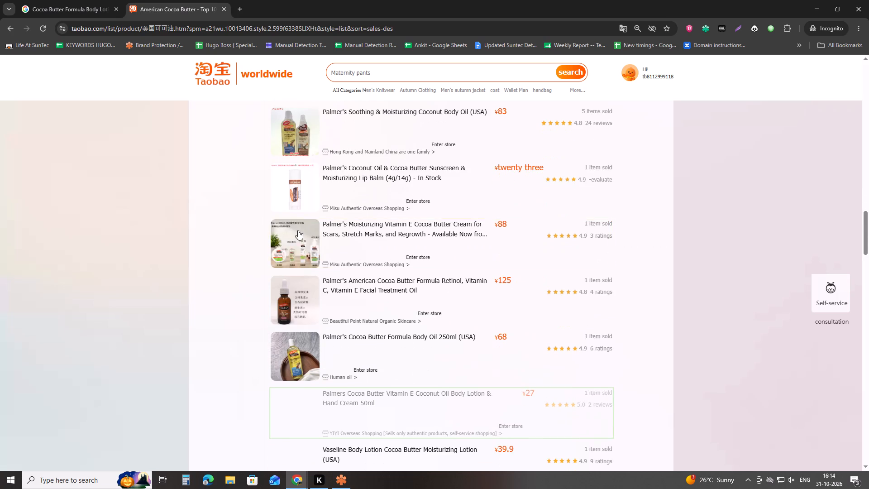
scroll(302, 237, "down", 2)
scroll(268, 286, "down", 2)
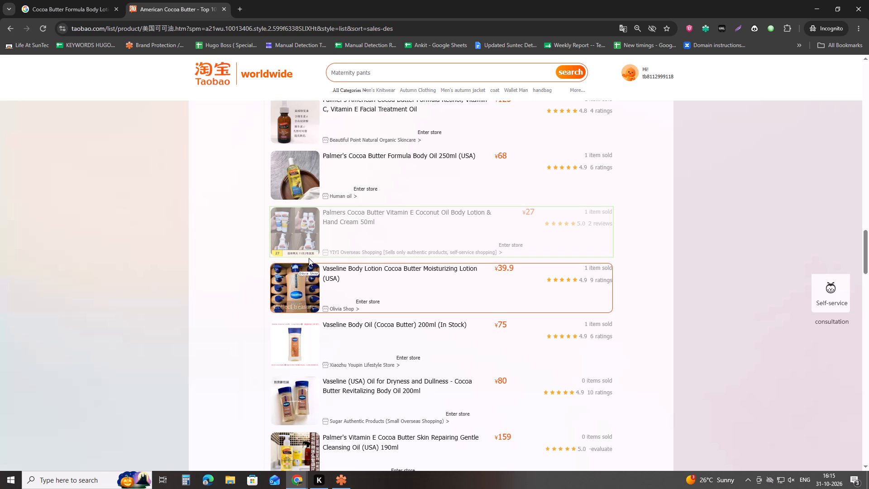
scroll(311, 258, "down", 4)
scroll(253, 255, "down", 1)
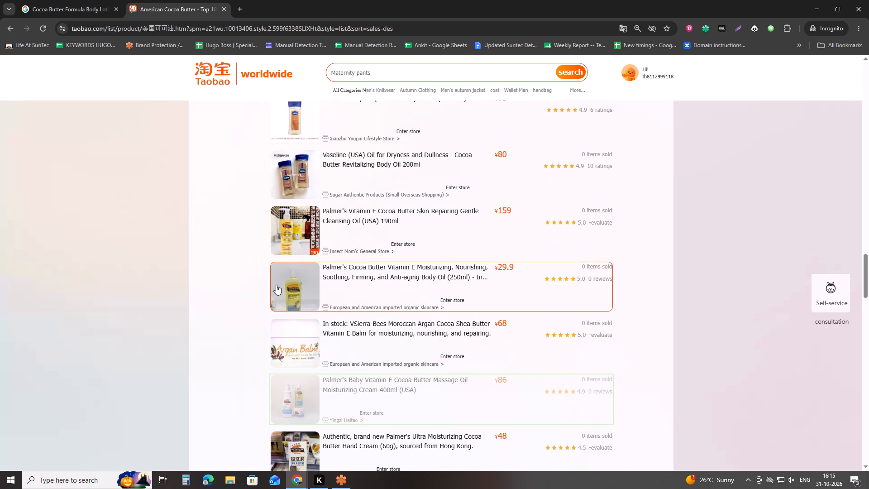
right_click(300, 220)
scroll(239, 226, "down", 4)
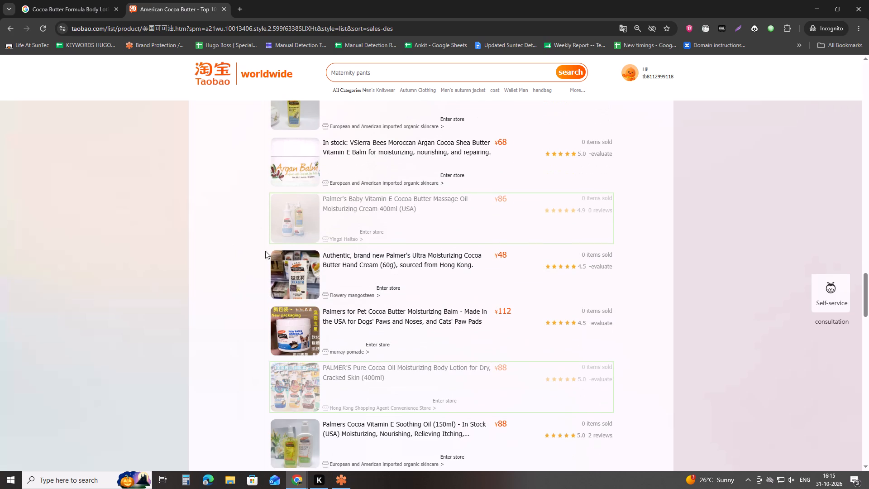
right_click(299, 283)
left_click(343, 179)
left_click(290, 0)
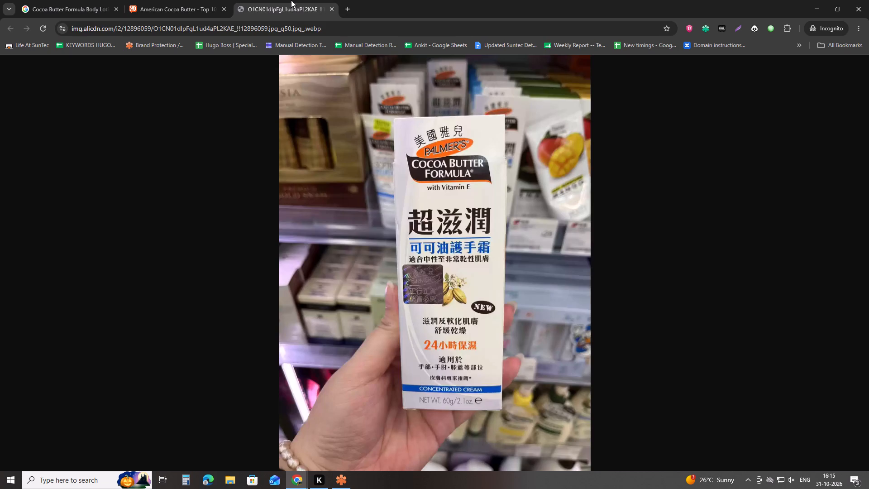
middle_click(291, 0)
Inspect the full-size image of murray pomade's Palmers for Pet Cocoa Butter Moisturizing Balm listing and close it.
scroll(160, 298, "down", 1)
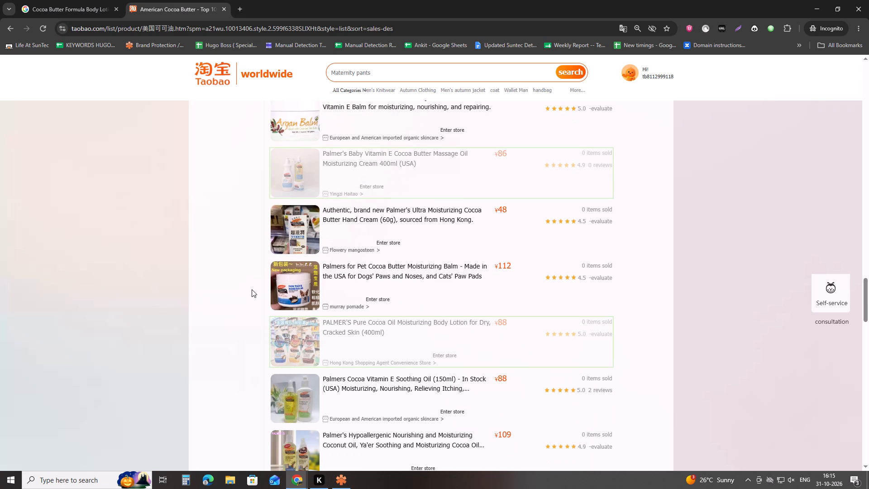
right_click(281, 281)
left_click(344, 175)
left_click(286, 0)
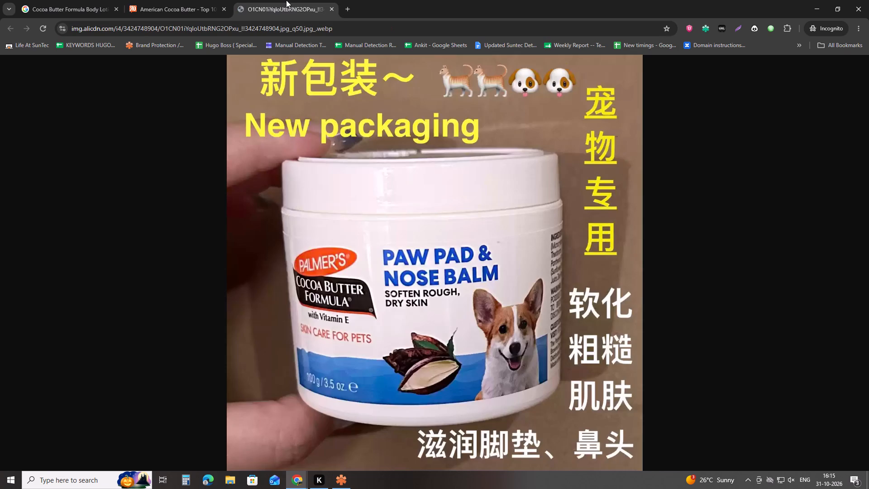
middle_click(286, 0)
Inspect the full-size image of PetHome's Authentic Palmers for Pets Cocoa Butter Moisturizing Balm listing and close it.
scroll(258, 237, "down", 5)
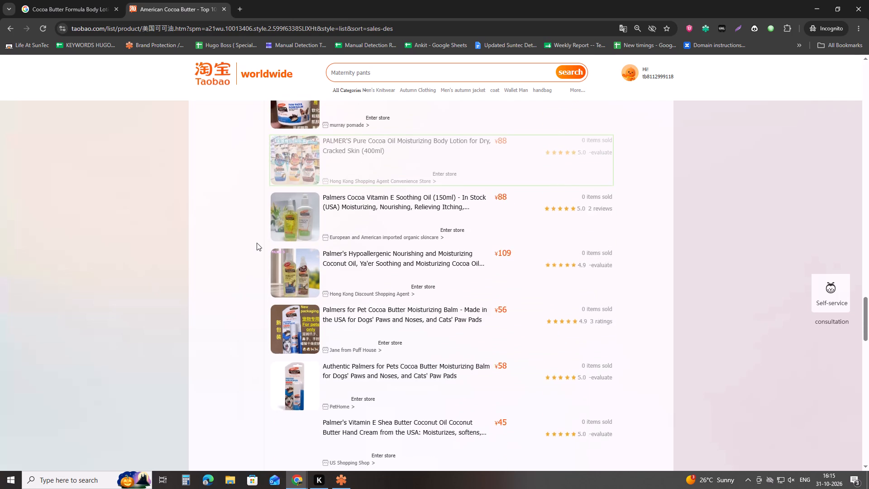
scroll(257, 243, "down", 1)
right_click(295, 290)
left_click(348, 180)
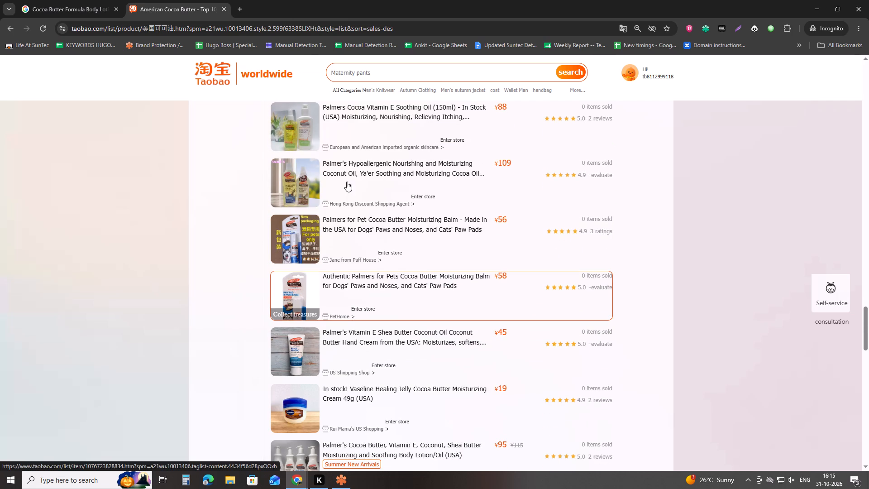
left_click(215, 0)
left_click(247, 0)
middle_click(258, 0)
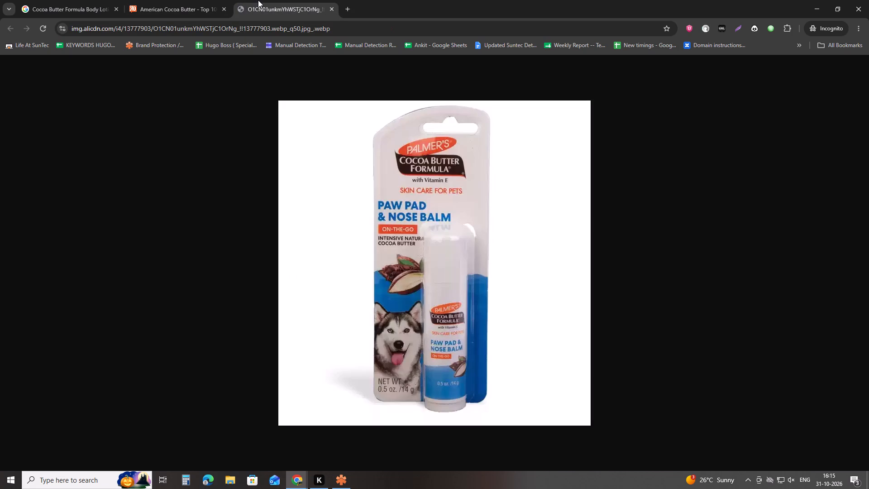
Examine the full-size image of US Shopping Shop's Palmer's Vitamin E Shea Butter Coconut Oil hand cream listing and close it.
scroll(308, 260, "down", 2)
right_click(296, 269)
left_click(366, 158)
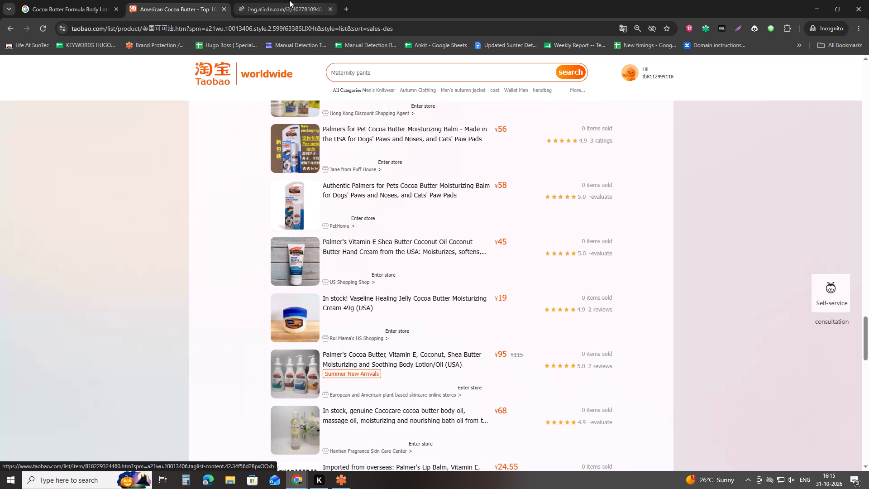
left_click(287, 0)
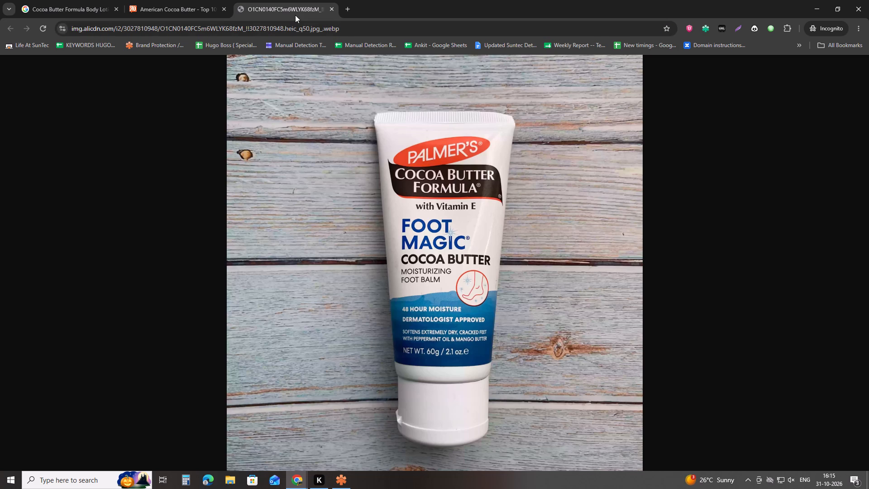
double_click(413, 274)
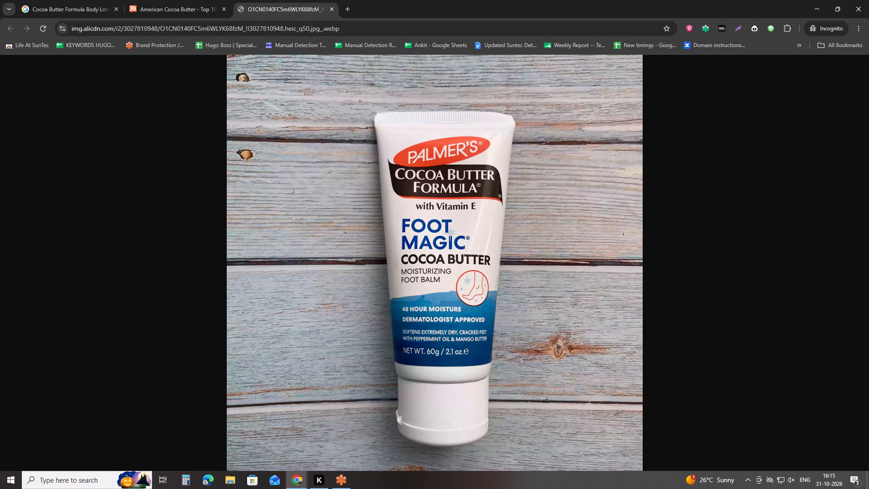
left_click(439, 268)
left_click(432, 268)
middle_click(282, 0)
Inspect the full-size image of the ¥95 Palmer's Cocoa Butter, Vitamin E, Coconut, Shea Butter Body Lotion/Oil listing and close it.
scroll(412, 177, "up", 1)
scroll(350, 200, "down", 2)
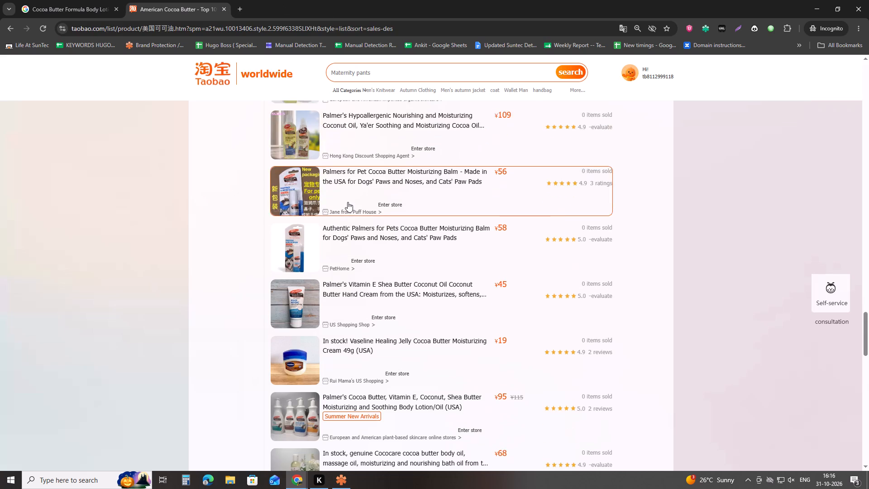
scroll(348, 202, "down", 1)
right_click(286, 282)
left_click(307, 172)
left_click(263, 0)
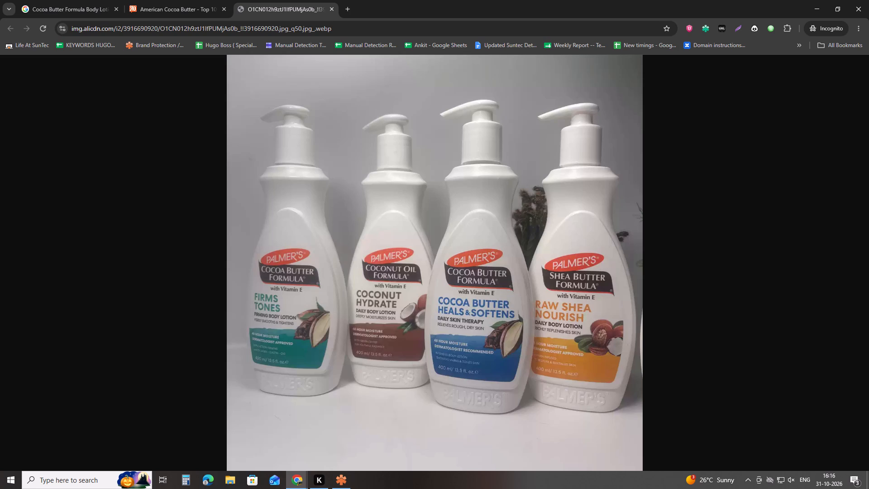
middle_click(297, 0)
Record the link of the ¥95 Palmer's Body Lotion/Oil listing in Link cell C83756 of Manual Detection Records, and return to Taobao.
right_click(372, 268)
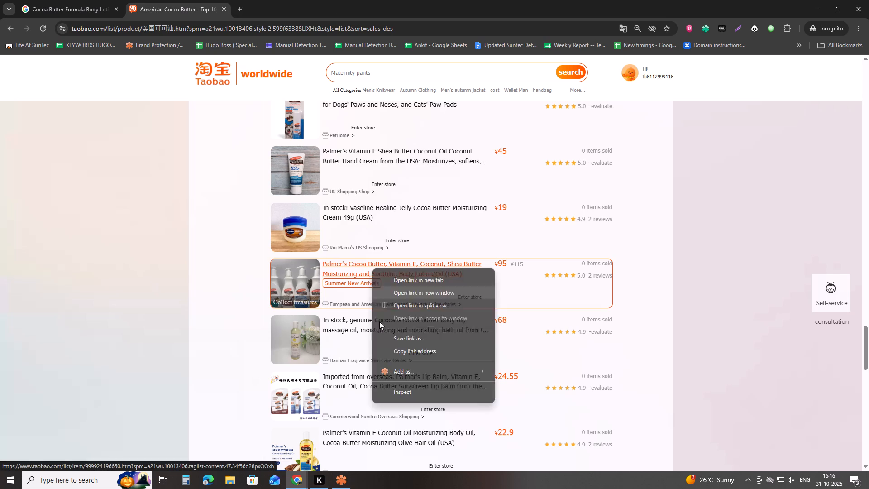
left_click(396, 350)
key("alt+Tab")
key("ctrl+v")
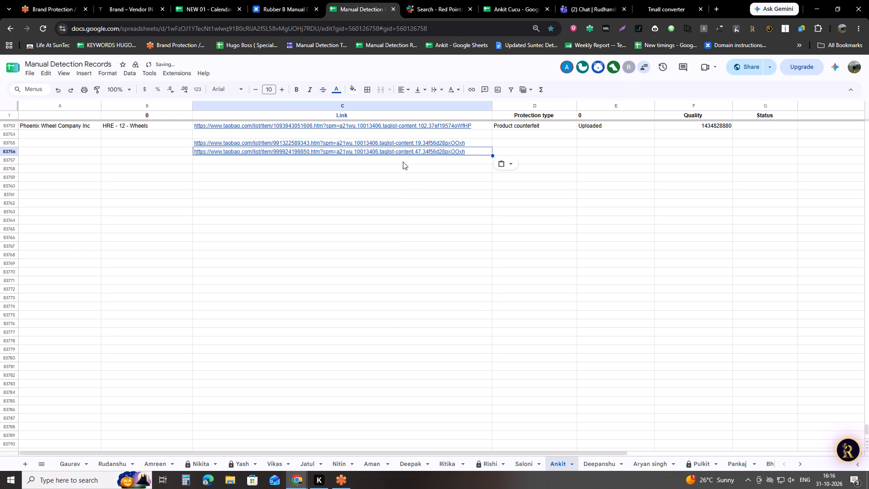
left_click(404, 161)
key("alt+Tab")
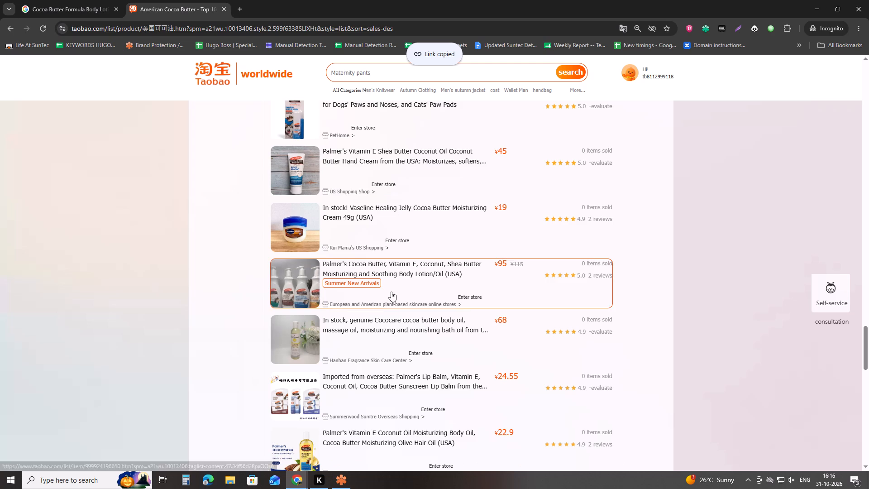
Inspect the full-size image of Orange Sister Overseas Shopping's Palmer's 3-in-1 Body Lotion 1L listing and close it.
scroll(385, 293, "down", 3)
scroll(266, 299, "down", 3)
right_click(284, 288)
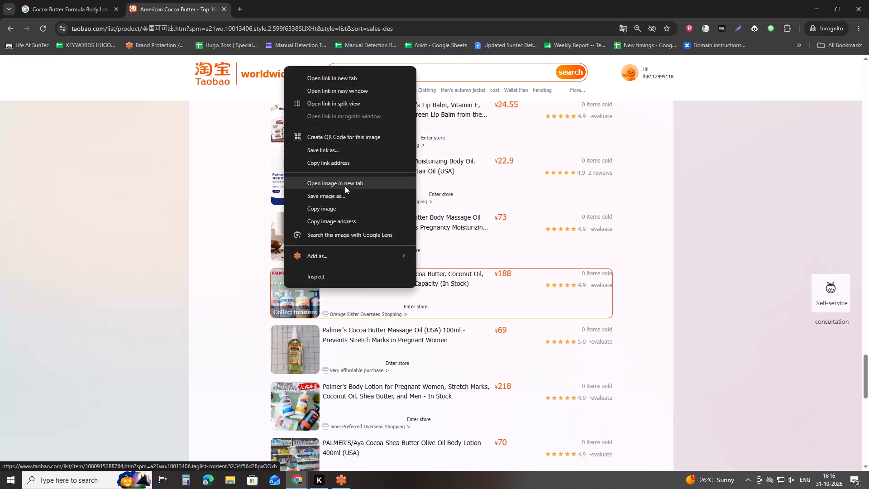
left_click(345, 186)
left_click(333, 0)
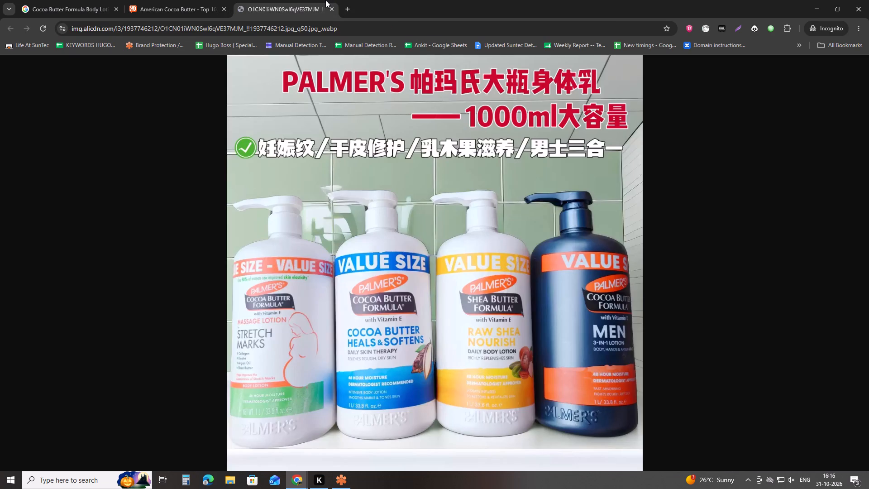
middle_click(325, 0)
Record the link of Orange Sister's Palmer's 1L Body Lotion listing in Link cell C83757 of Manual Detection Records, and return to Taobao.
right_click(368, 272)
left_click(400, 353)
key("alt+Tab")
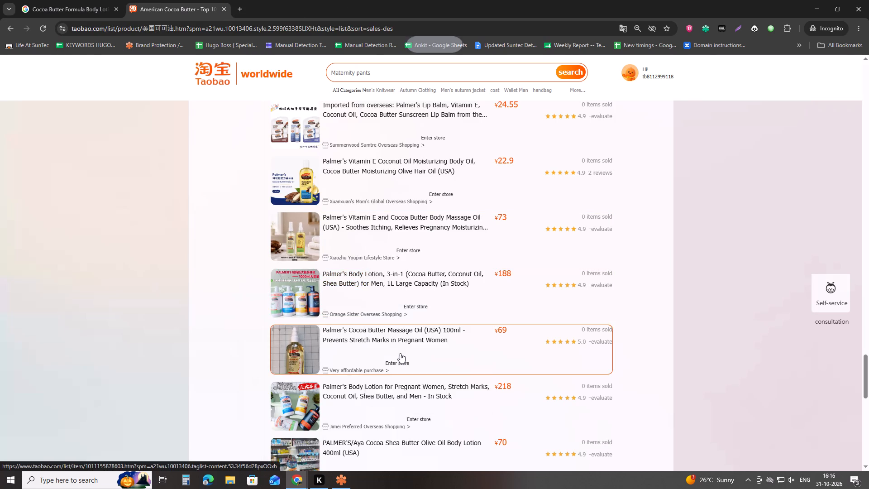
key("ctrl+v")
left_click(400, 167)
key("alt+Tab")
Inspect the full-size image of Jimei Preferred Overseas Shopping's Palmer's Body Lotion for Pregnant Women listing and close it.
scroll(297, 288, "down", 3)
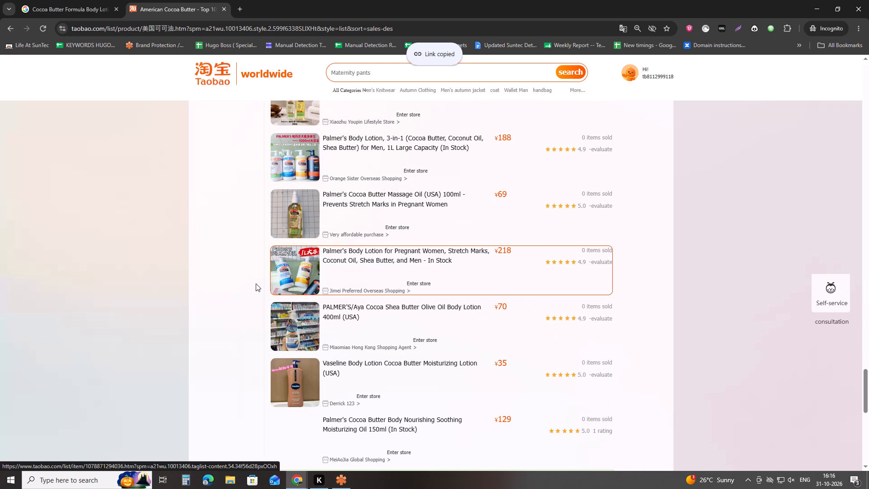
right_click(281, 274)
left_click(349, 171)
left_click(304, 0)
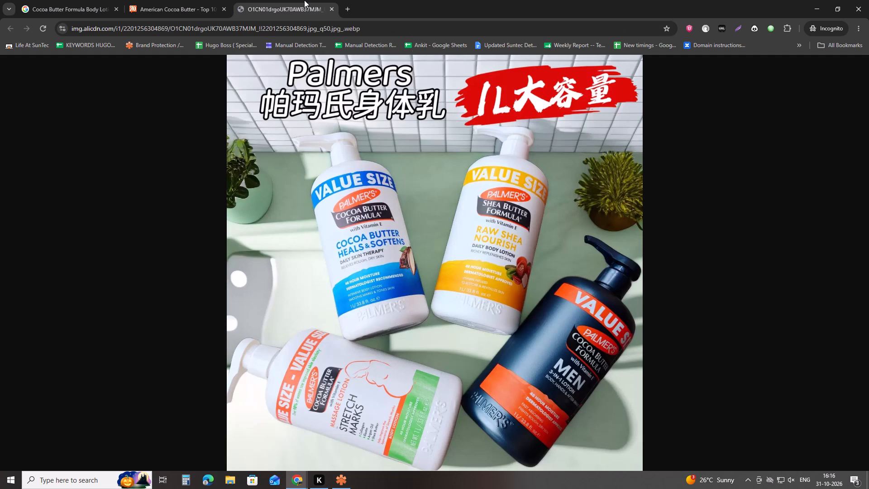
middle_click(304, 0)
Record the link of Jimei Preferred Overseas Shopping's Palmer's Body Lotion listing in Link cell C83758 of Manual Detection Records.
right_click(361, 255)
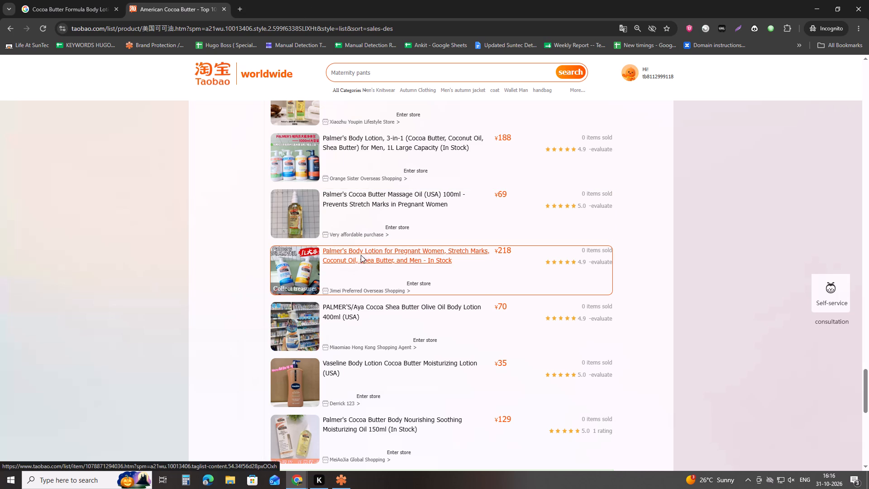
left_click(388, 336)
key("alt+Tab")
key("ctrl+v")
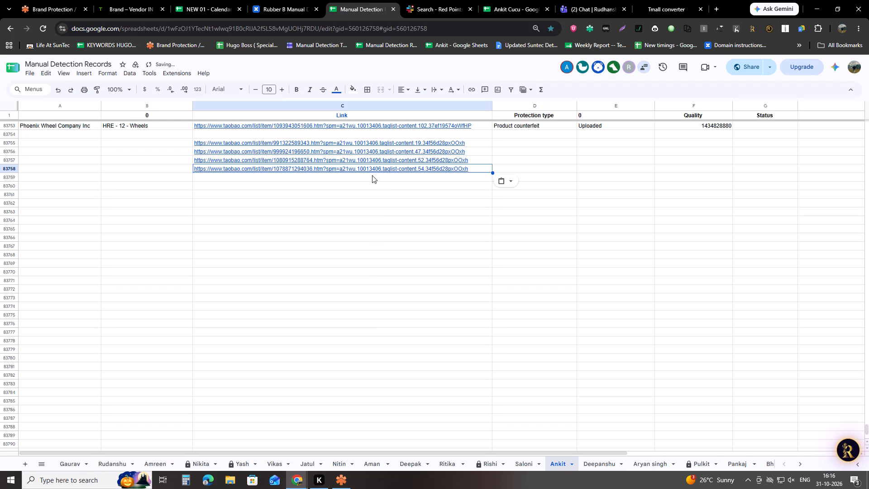
left_click(372, 175)
key("alt+Tab")
key("alt+Tab")
Submit the links from cells C83755 to C83758 as multiple detection links in Red Points' New Incident form, with protection type Product counterfeit.
left_click(355, 156)
key("ctrl+space")
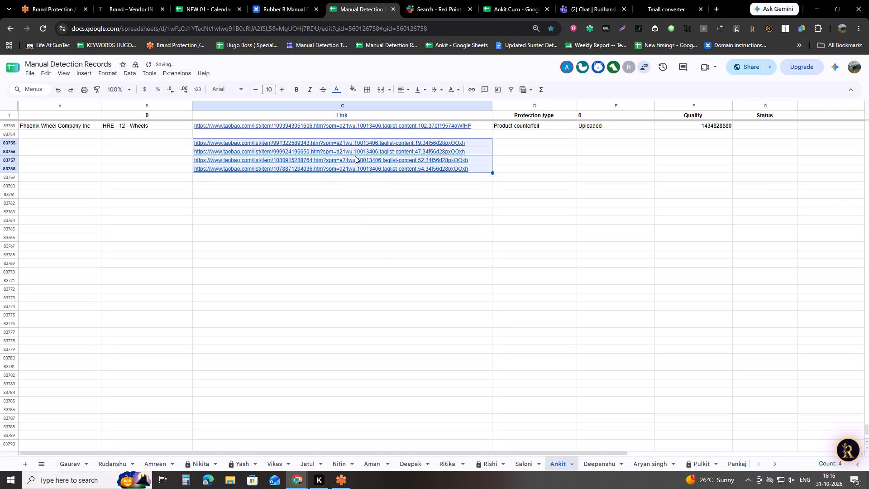
key("ctrl+c")
key("ctrl+c")
key("ctrl+c")
key("ctrl+c")
left_click(73, 0)
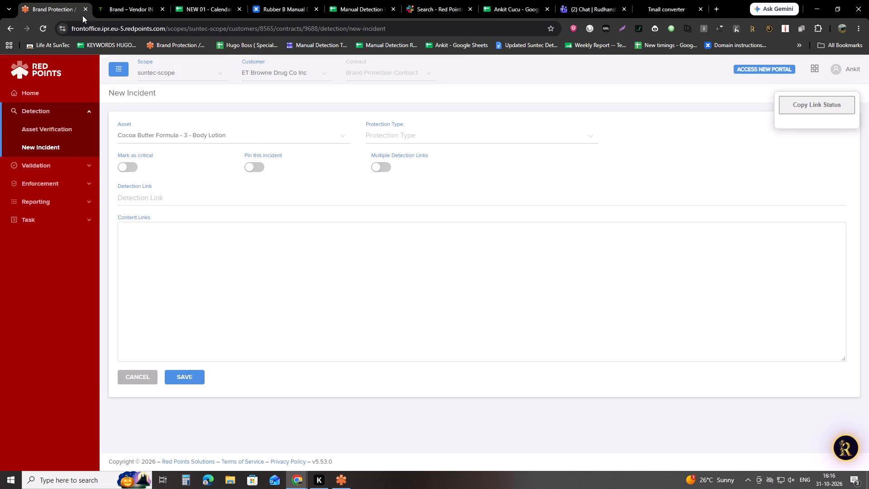
left_click(390, 136)
left_click(407, 203)
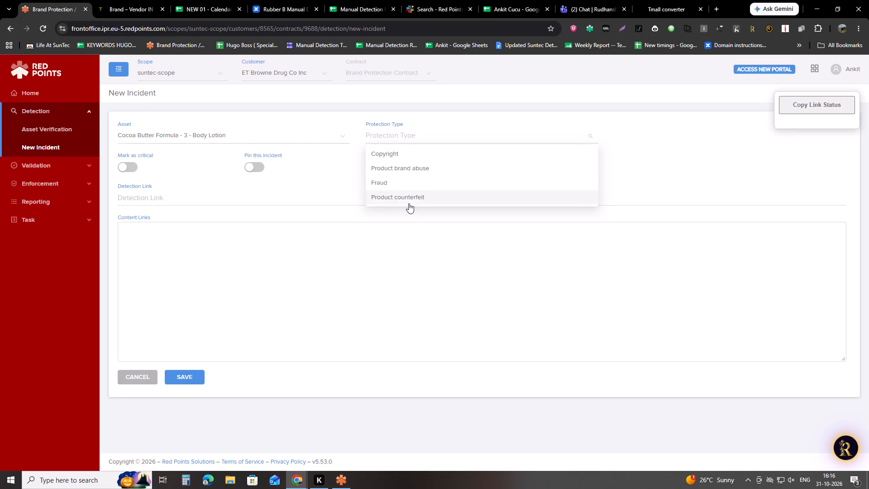
left_click(377, 166)
left_click(341, 222)
key("ctrl+v")
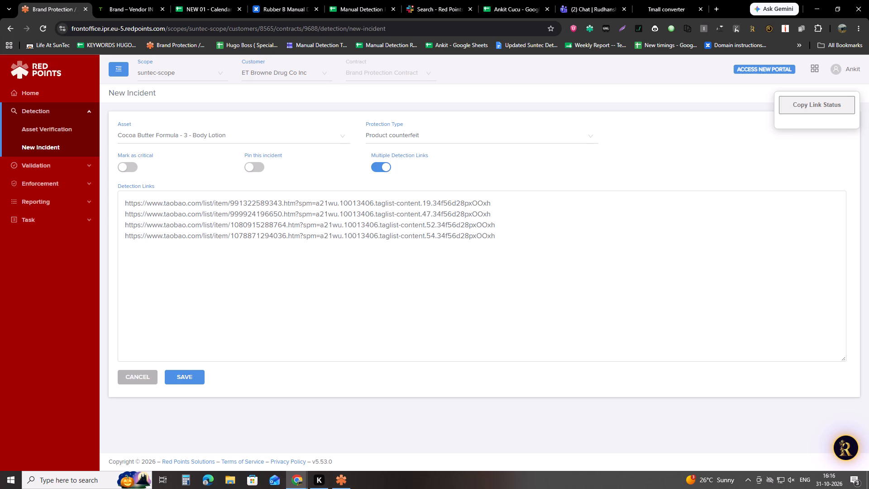
left_click(186, 381)
Copy the link status into Manual Detection Records starting at cell A83755, and delete the pasted header row.
left_click(787, 102)
left_click(353, 0)
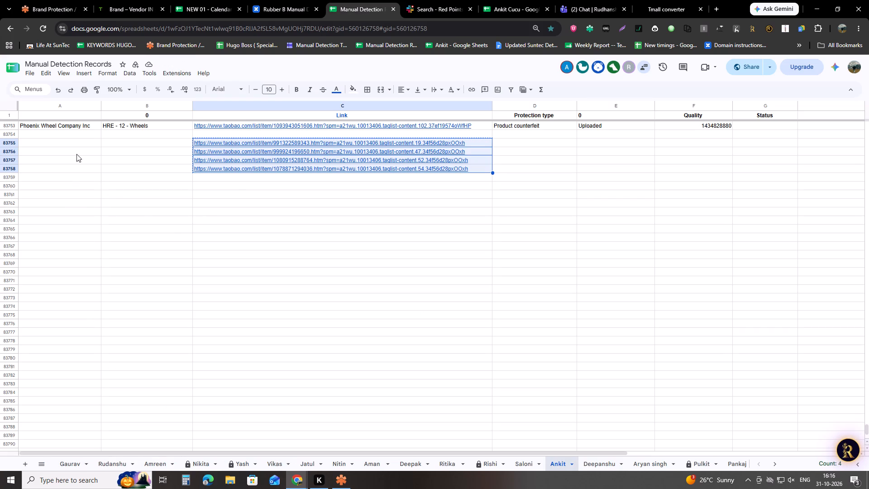
left_click(75, 142)
key("ctrl+v")
left_click(234, 143)
right_click(234, 143)
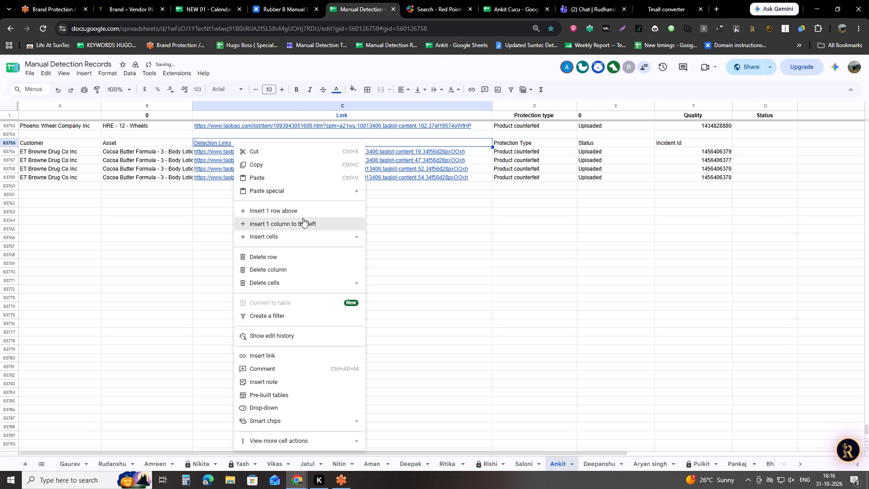
left_click(291, 261)
Review the customers allocated for 31/10 in the Calendar sheet, from Fear of God LLC down to WPS INC.
left_click(222, 0)
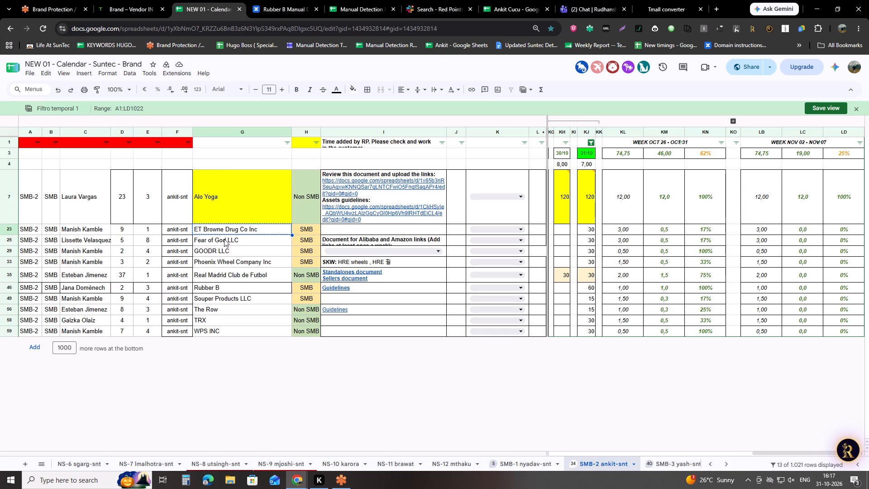
left_click(224, 239)
left_click(225, 249)
left_click(229, 261)
left_click(234, 271)
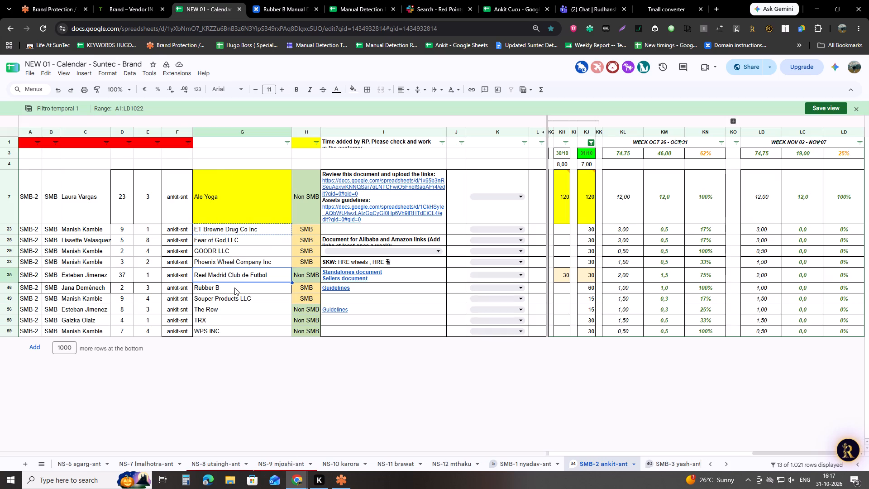
left_click(236, 293)
left_click(236, 299)
left_click(232, 310)
left_click(230, 317)
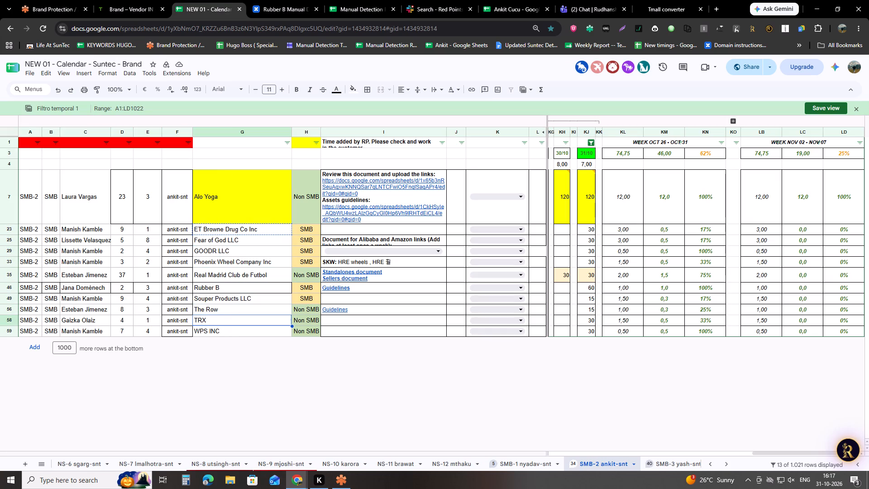
left_click(227, 326)
left_click(223, 231)
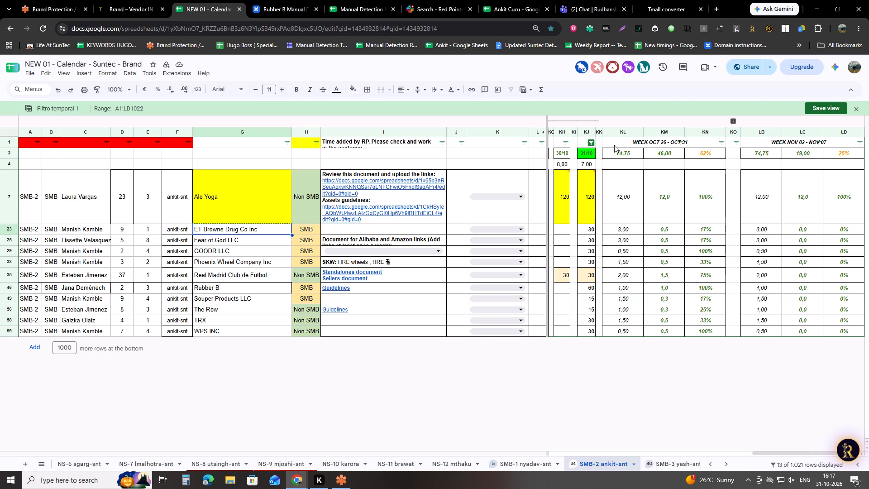
Reset the value filter on the 31/10 column of the Calendar sheet to include all customers.
left_click(591, 142)
left_click(489, 230)
left_click(495, 236)
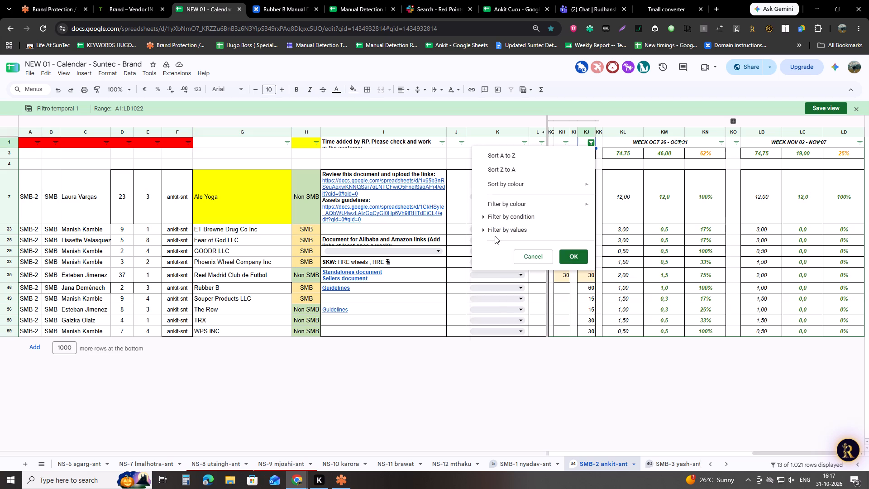
left_click(496, 245)
left_click(569, 343)
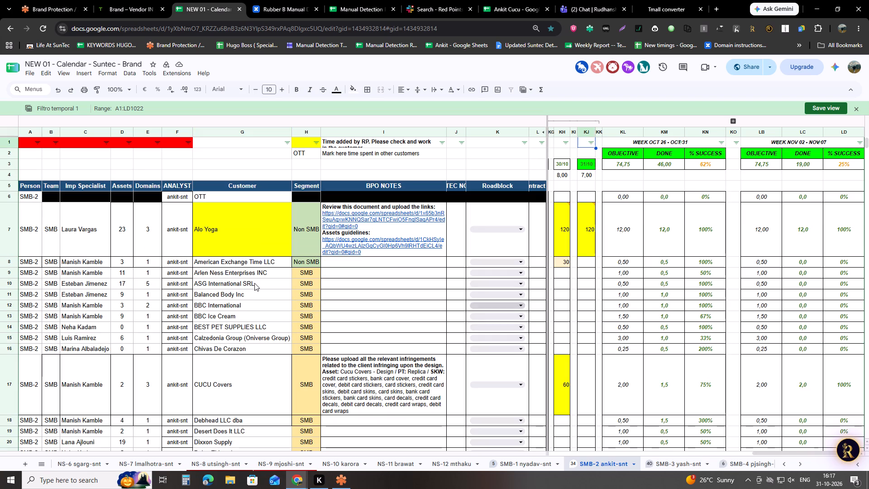
Look through the full SMB-2 customer list, from American Exchange Time LLC down past the Rolf C Hagen Inc entries.
left_click(247, 259)
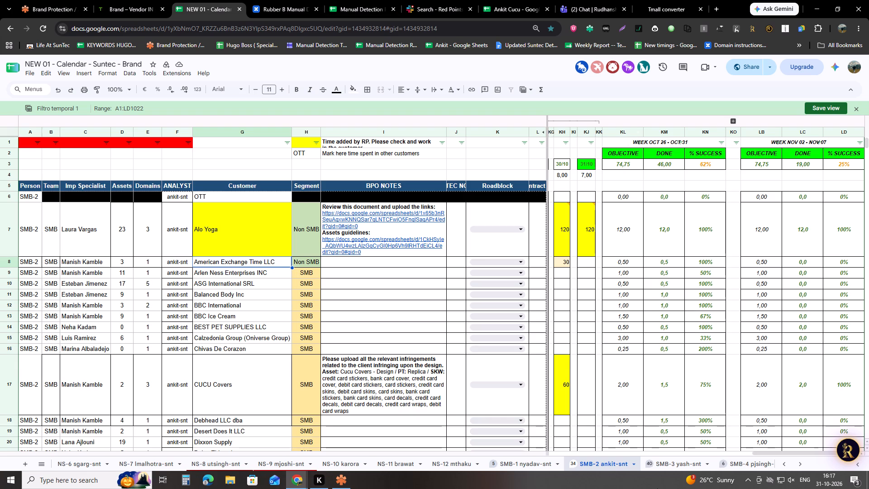
scroll(259, 369, "down", 3)
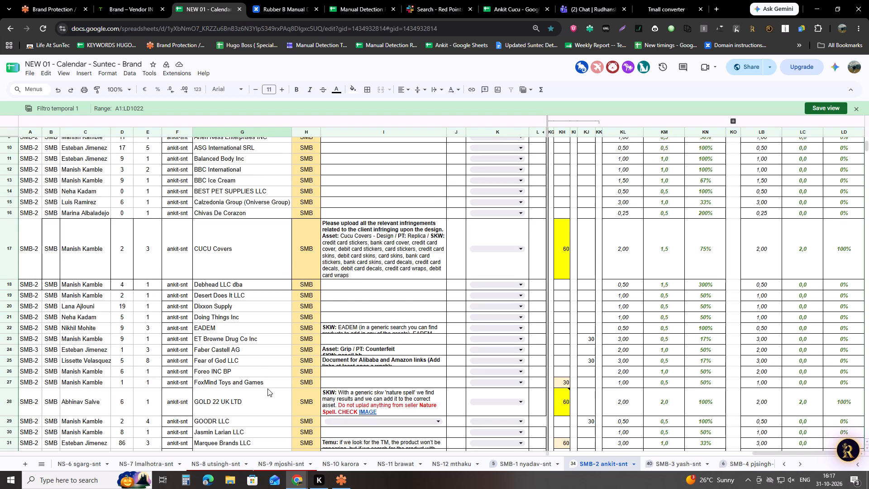
scroll(258, 361, "down", 2)
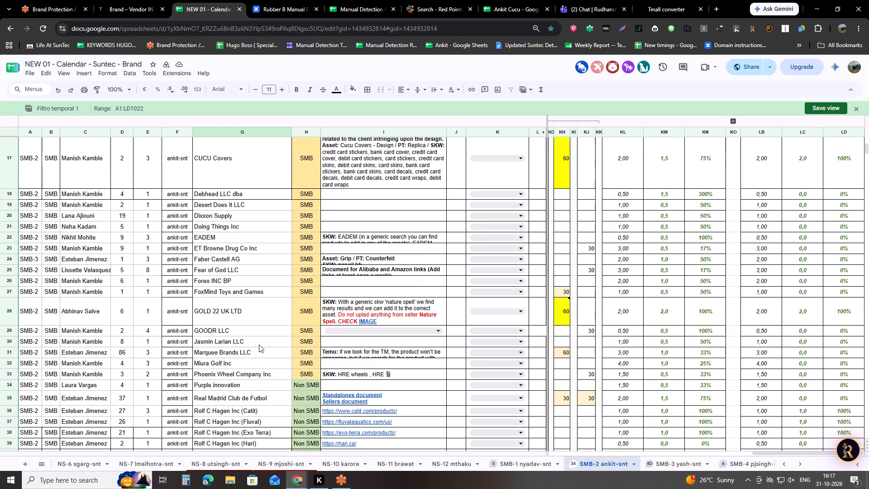
scroll(607, 281, "up", 4)
scroll(359, 345, "down", 4)
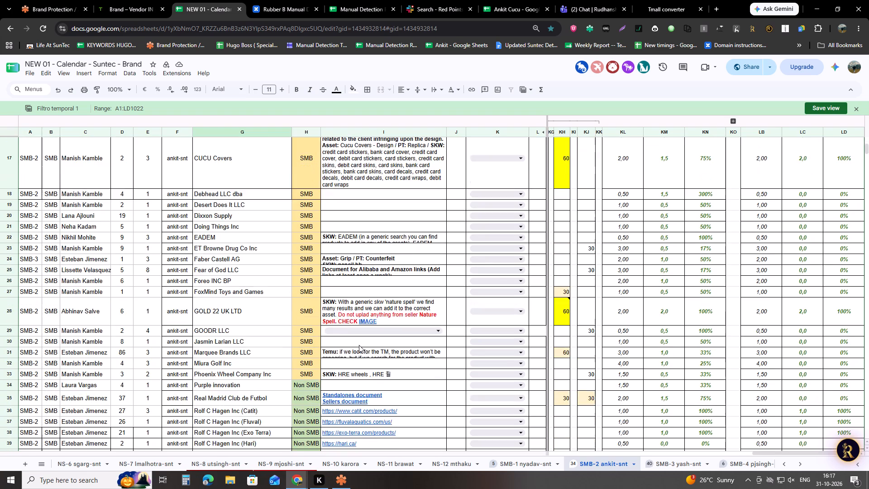
scroll(329, 336, "down", 3)
Copy Zeus from the Calendar's Rolf C Hagen Inc entry, and set the Red Points customer to Rolf C Hagen INC with contract ZEUS.
double_click(250, 360)
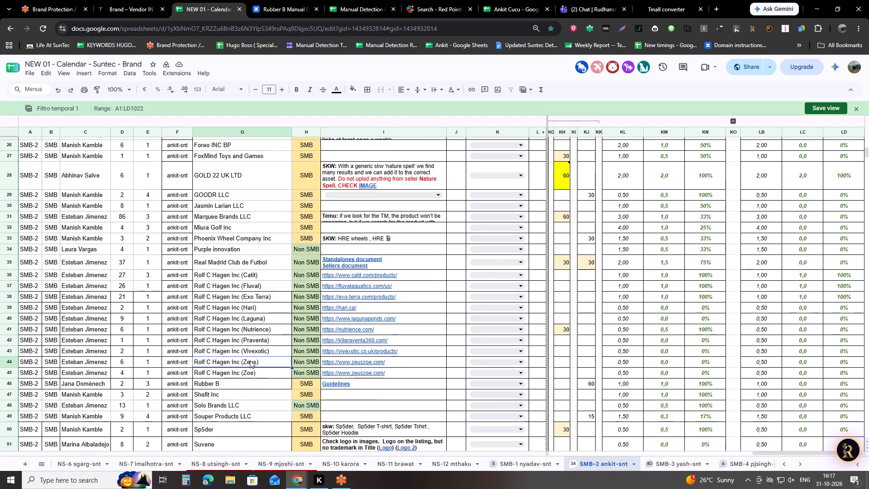
double_click(250, 360)
key("ctrl+c")
key("ctrl+c")
left_click(32, 0)
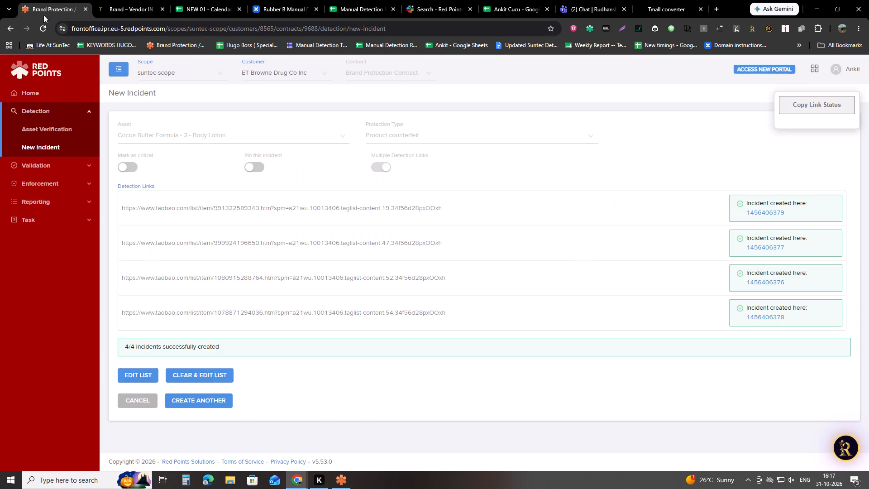
left_click(260, 75)
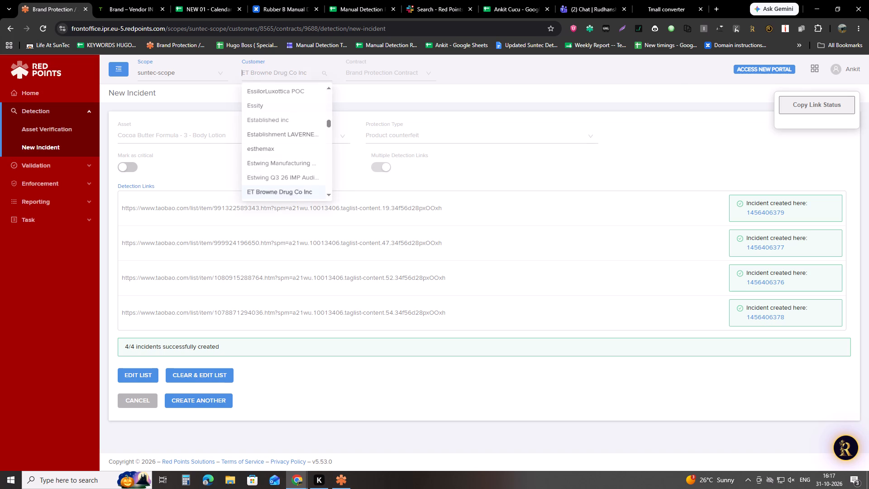
type("ro")
key("l")
key("f")
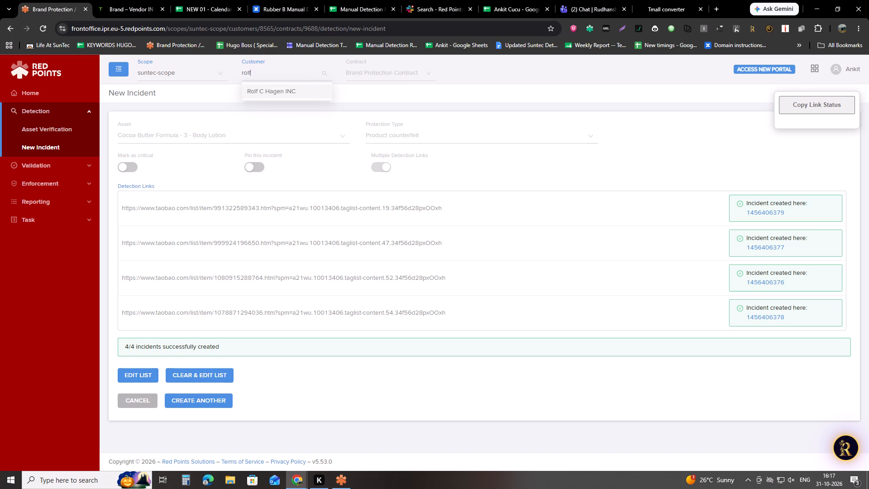
left_click(263, 96)
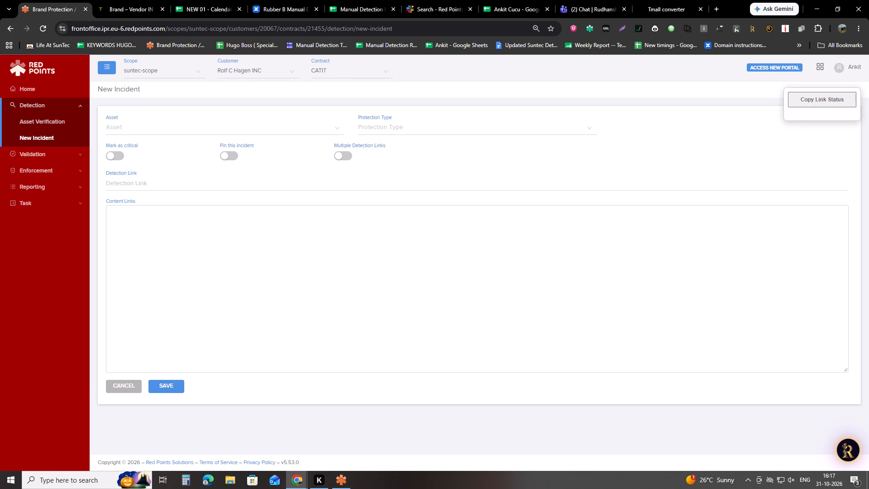
left_click(338, 75)
key("ctrl+v")
left_click(339, 87)
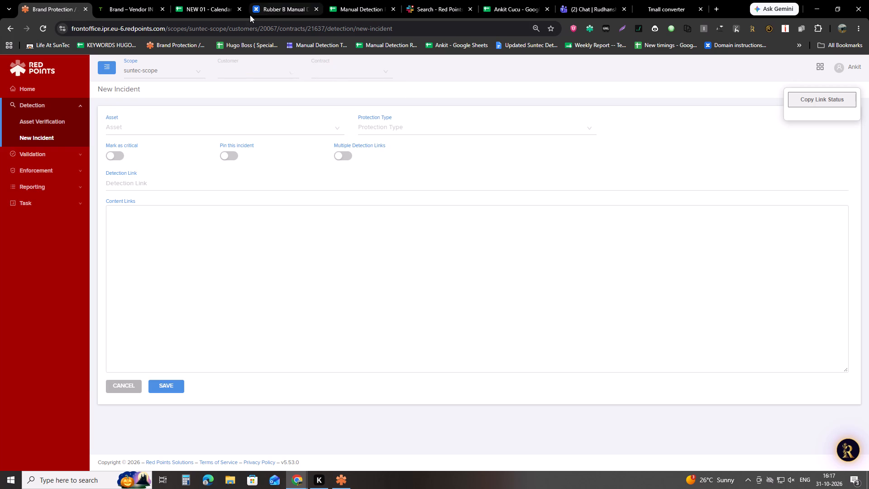
Copy the contract name Vivexotic from the Rolf C Hagen Inc entry in the Calendar sheet and return to Red Points.
left_click(196, 0)
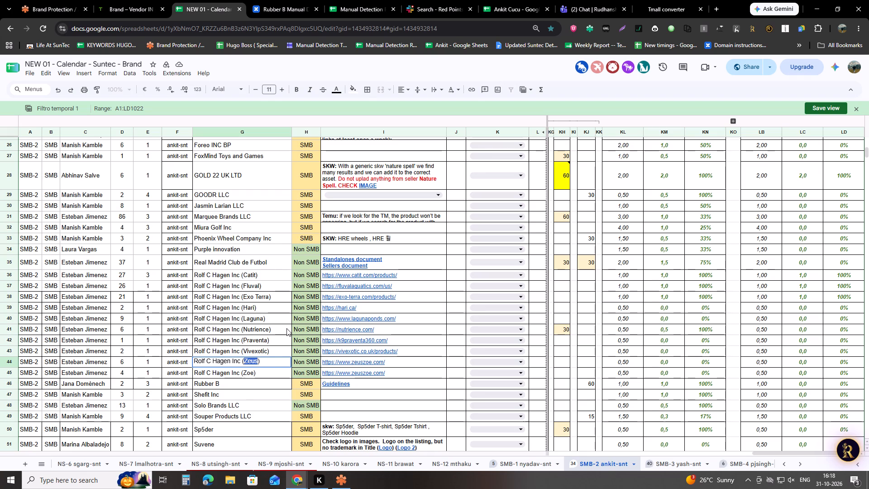
double_click(253, 353)
double_click(253, 349)
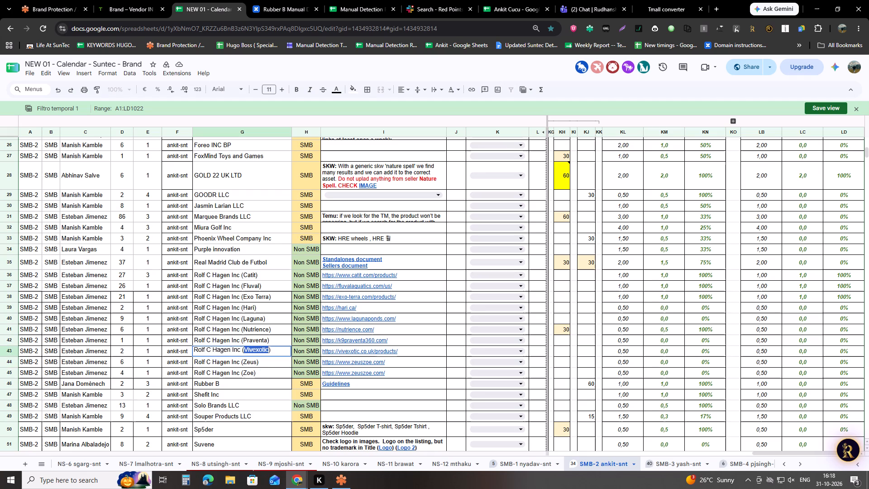
key("ctrl+c")
left_click(247, 334)
left_click(44, 0)
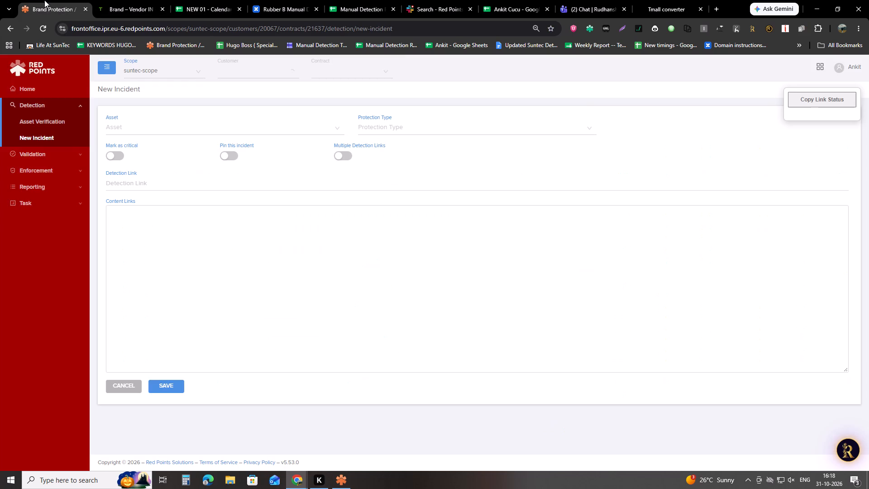
Open the Red Points back office and show the Official images documents for Rolf C Hagen INC.
left_click(817, 67)
left_click_drag(805, 117, 742, 106)
left_click(818, 67)
left_click(822, 96)
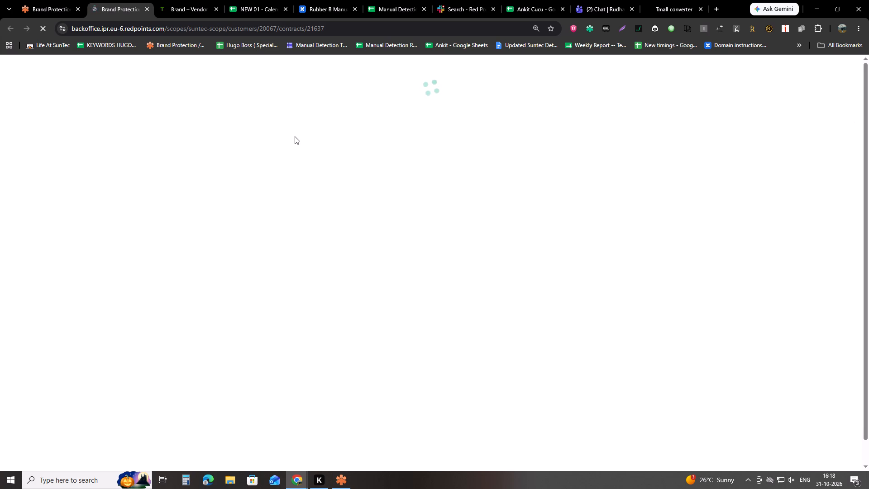
left_click(36, 109)
left_click(46, 128)
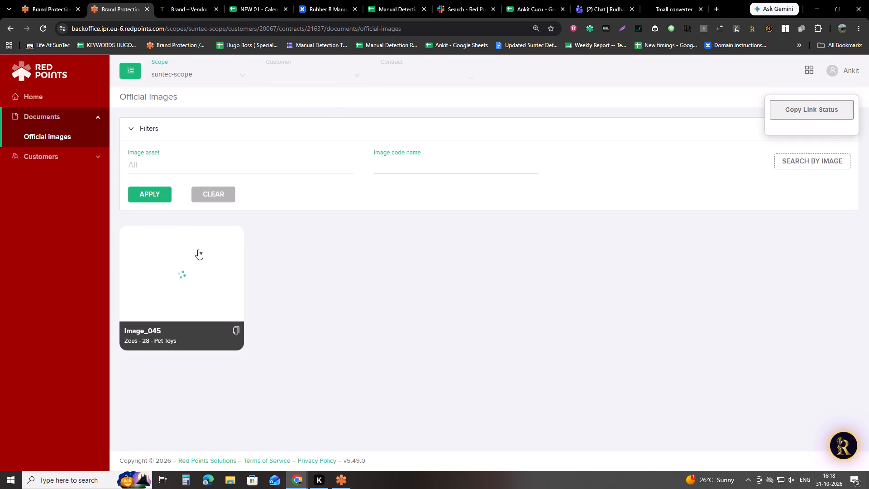
View the official images for the VIVEXOTIC contract.
left_click(385, 68)
key("ctrl+v")
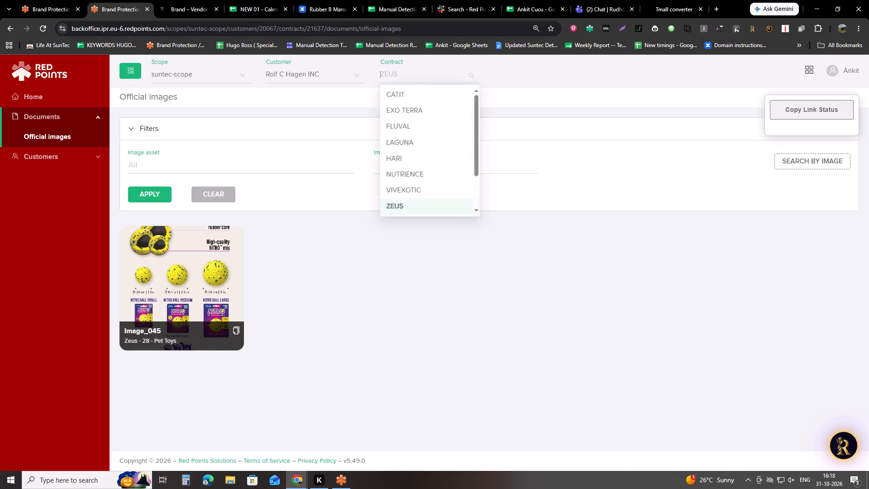
left_click(399, 96)
Copy Zoe from the Calendar's Rolf C Hagen Inc entry and switch the Official images page to that contract.
left_click(250, 0)
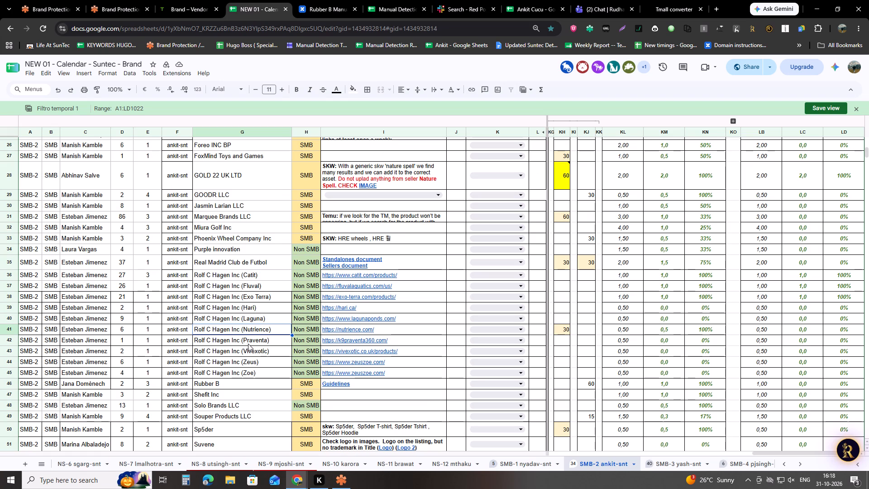
double_click(248, 371)
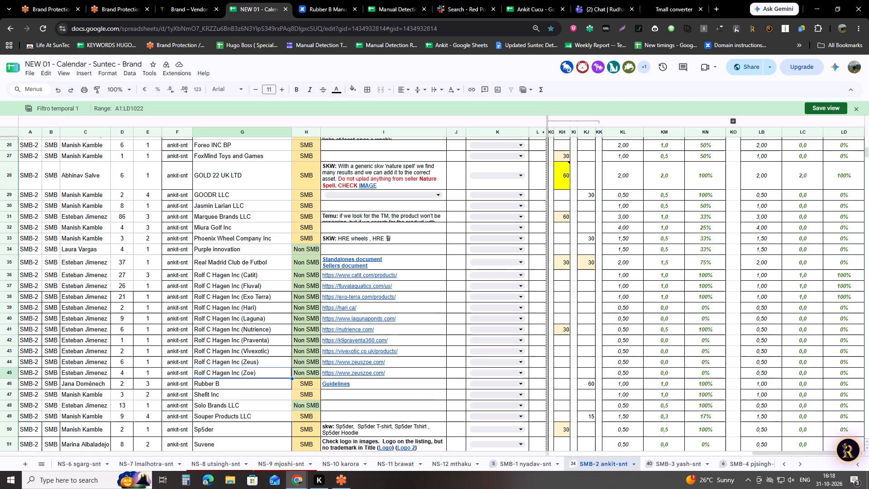
triple_click(248, 371)
left_click(277, 368)
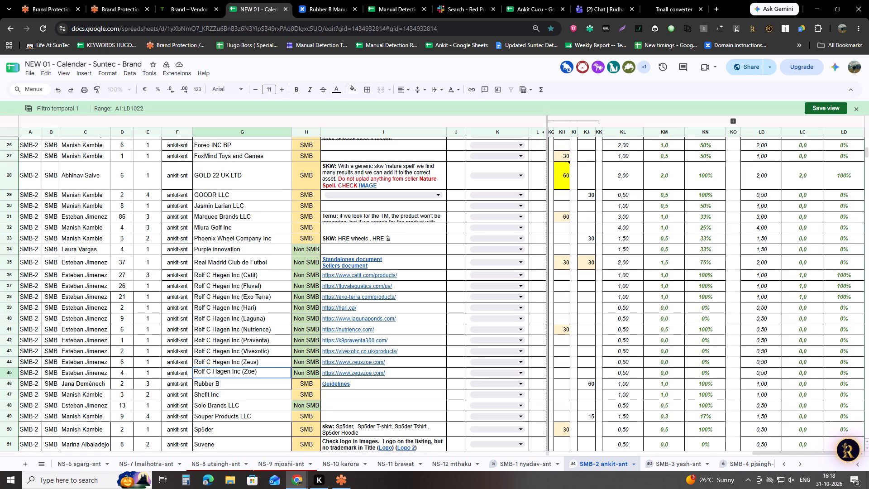
double_click(248, 372)
key("ctrl+c")
key("ctrl+c")
left_click(124, 0)
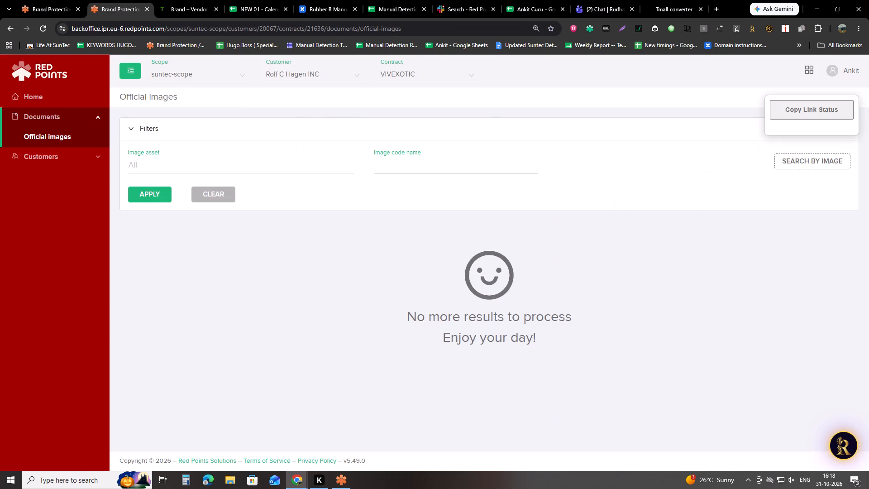
left_click(413, 73)
key("ctrl+v")
left_click(411, 89)
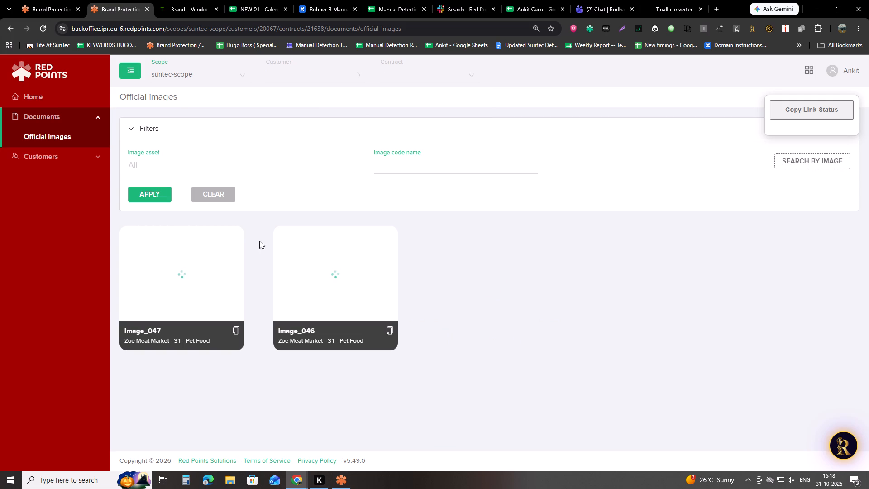
Open and examine official image Image_047 of the Zoë Meat Market - 31 - Pet Food asset.
left_click(232, 286)
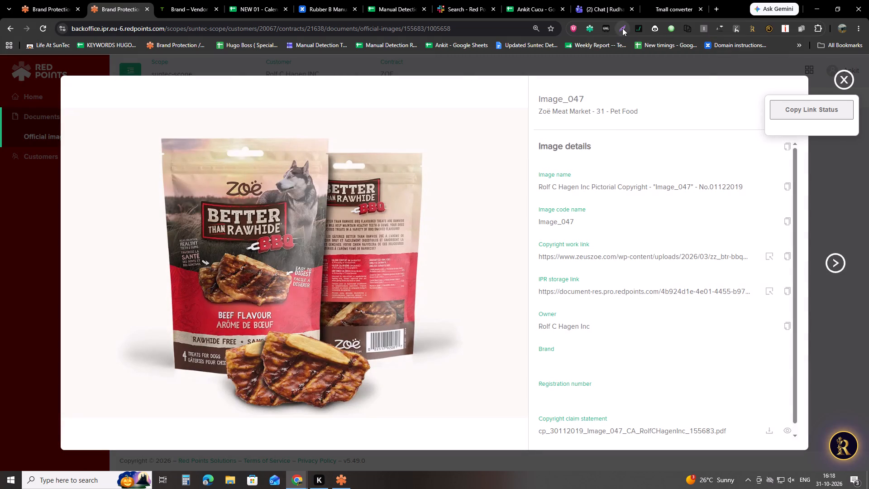
left_click_drag(622, 28, 623, 32)
key("shift+s")
scroll(243, 264, "down", 3)
scroll(243, 264, "up", 4)
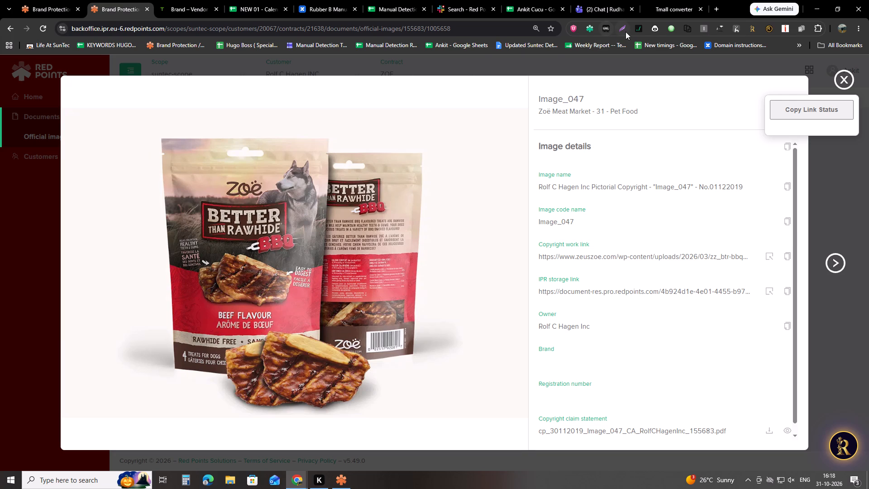
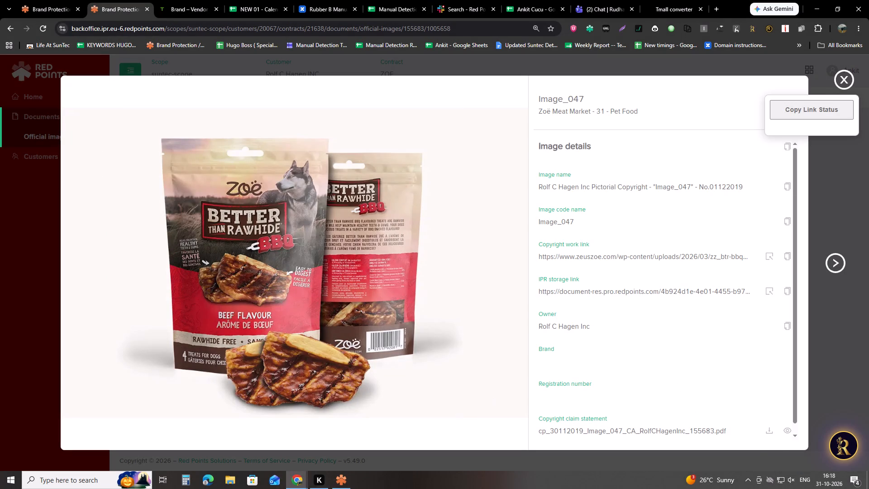
Save a screen snip of the Image_047 product picture as a PNG in Pictures and close the image details.
left_click(798, 408)
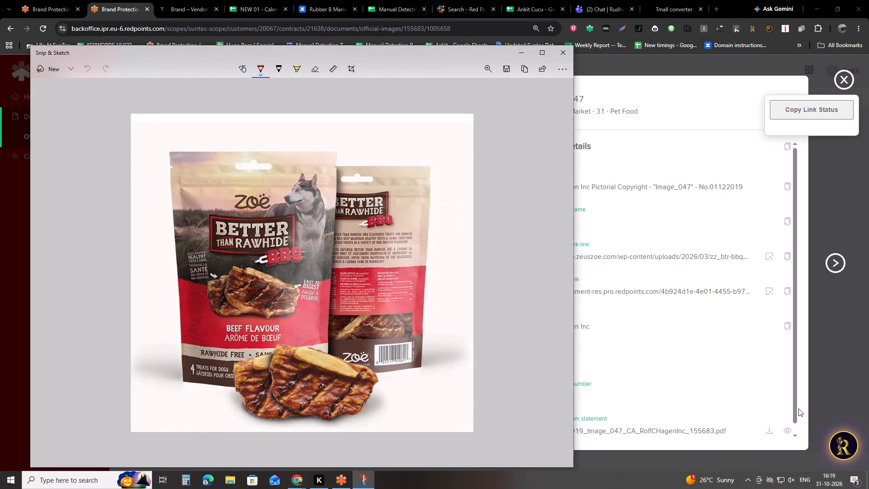
key("ctrl+s")
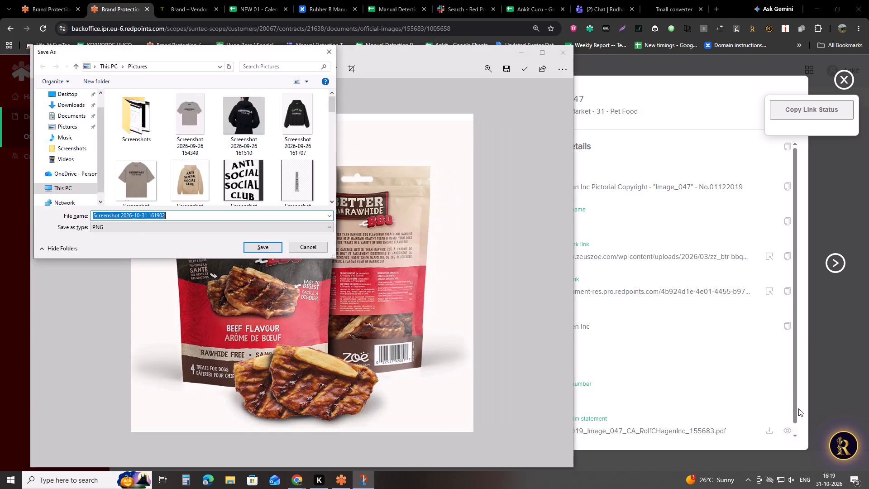
key("Return")
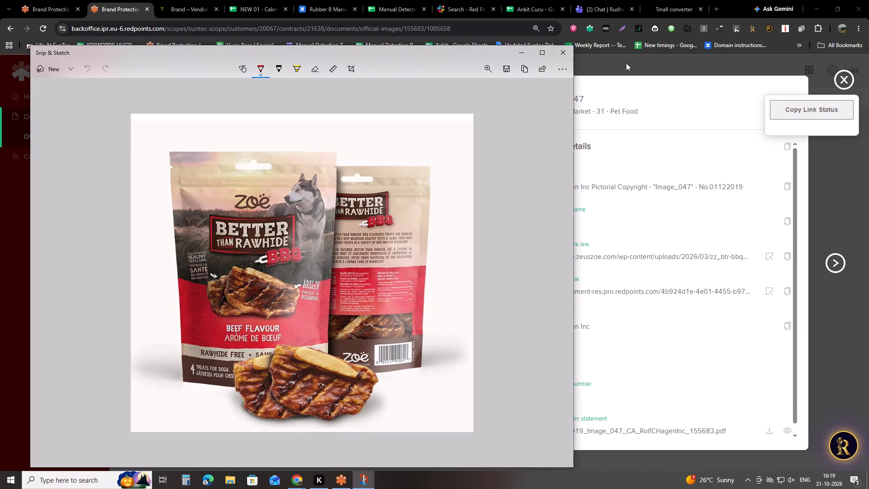
left_click(572, 54)
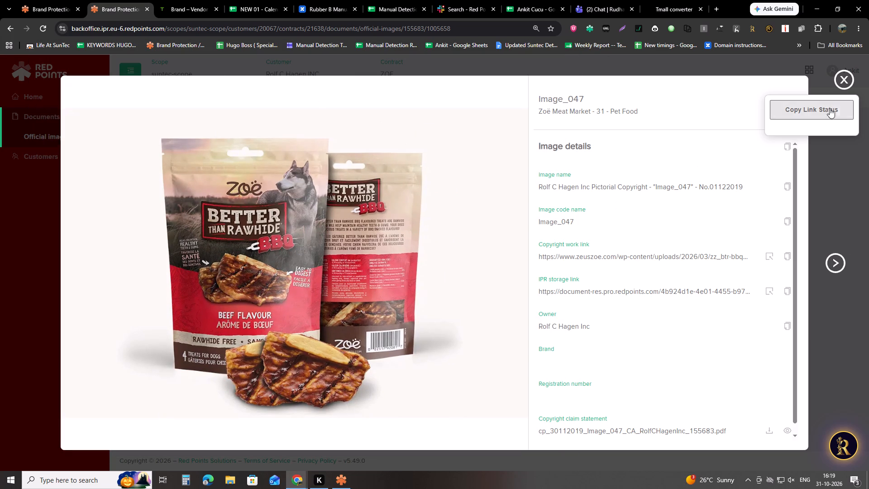
left_click(845, 79)
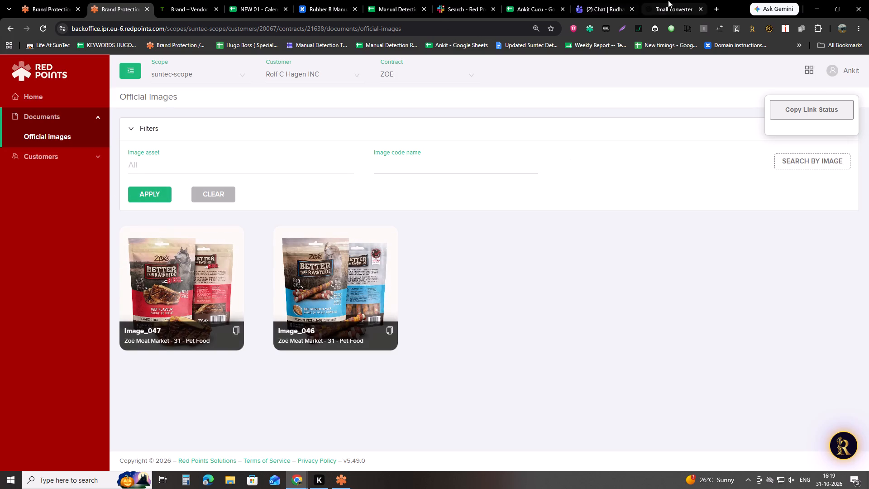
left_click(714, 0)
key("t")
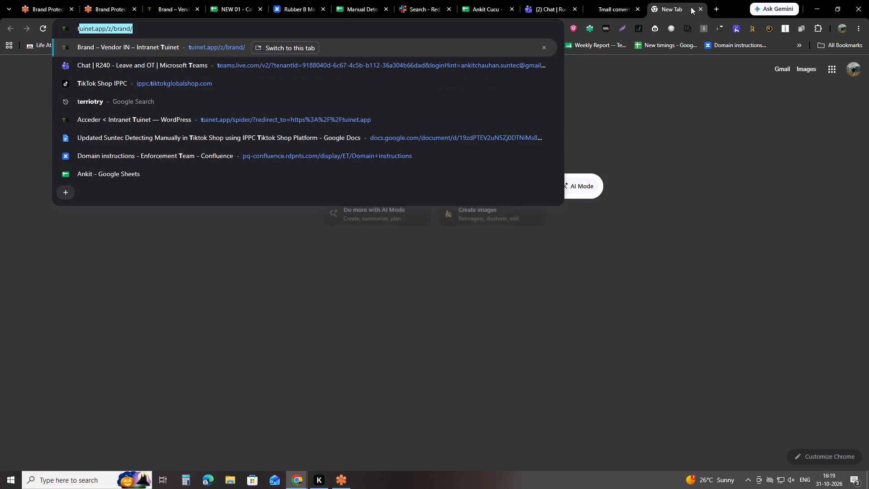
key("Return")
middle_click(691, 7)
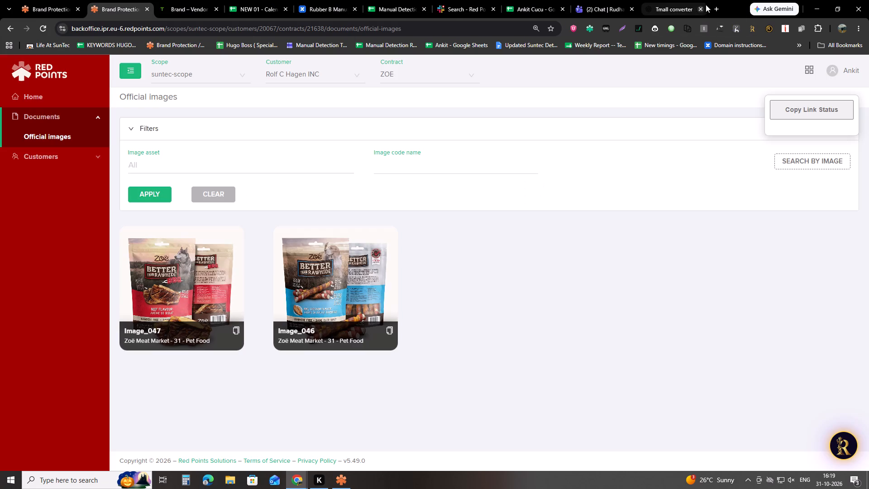
Open the TikTok Shop IPPC site in a new tab and move that tab to its own window.
left_click(715, 0)
key("t")
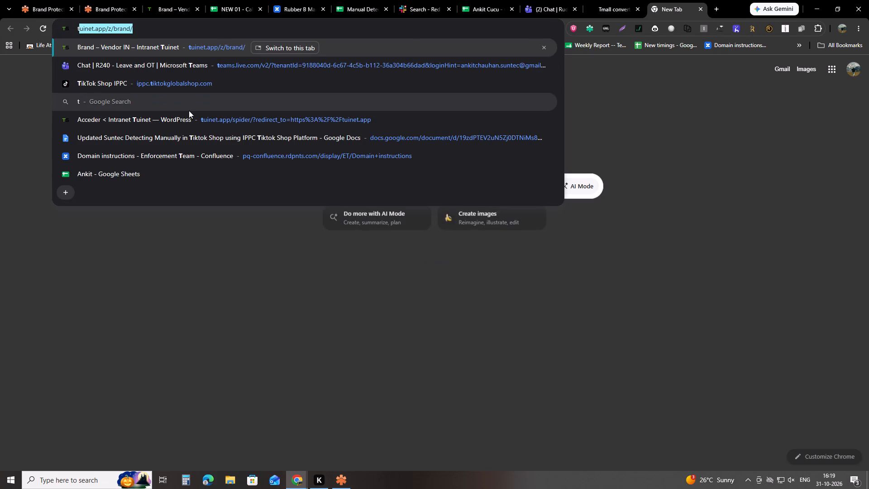
left_click(181, 86)
right_click(678, 1)
left_click_drag(712, 44, 712, 44)
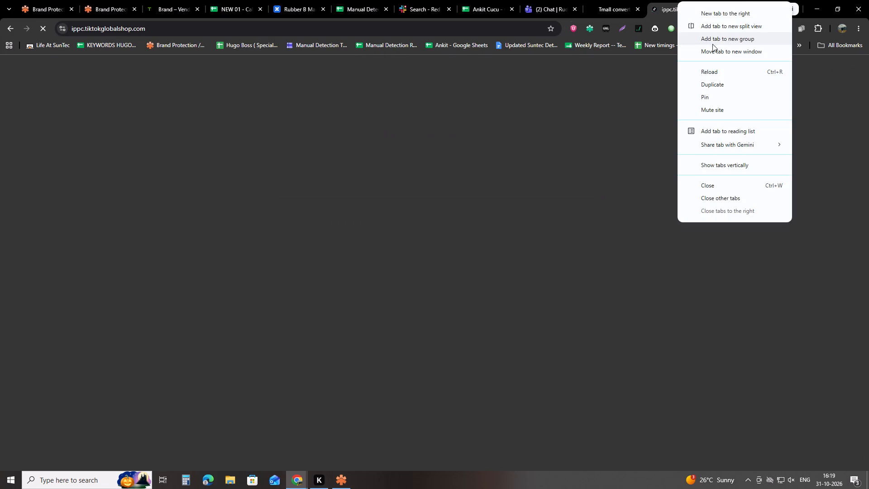
left_click_drag(712, 44, 714, 56)
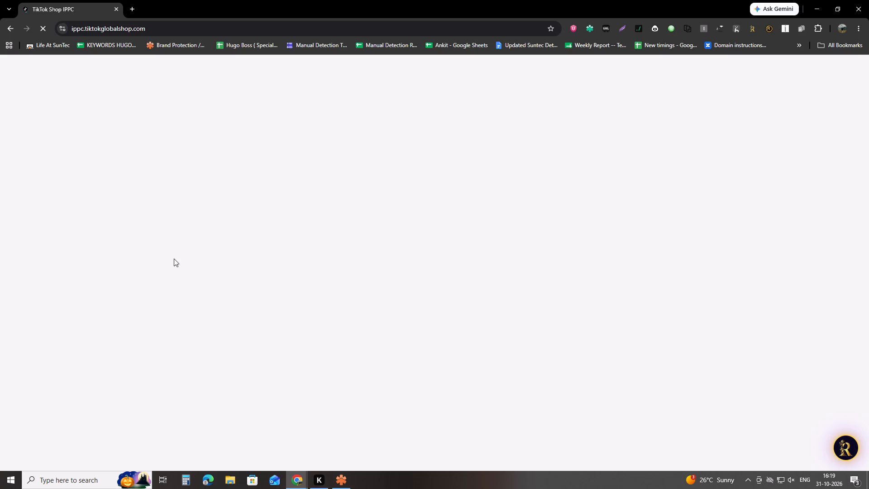
Accept the IPPC terms and policies and log in to TikTok Shop IPPC with the prefilled credentials.
left_click(525, 283)
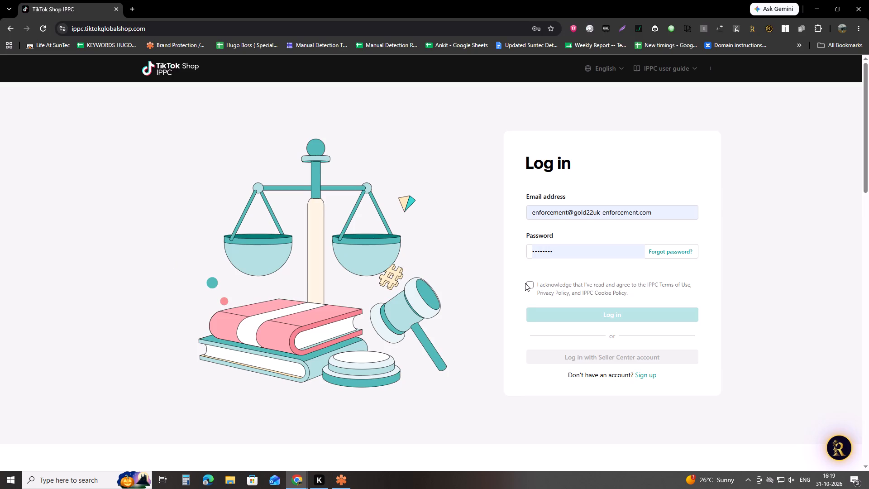
left_click(530, 286)
left_click(557, 310)
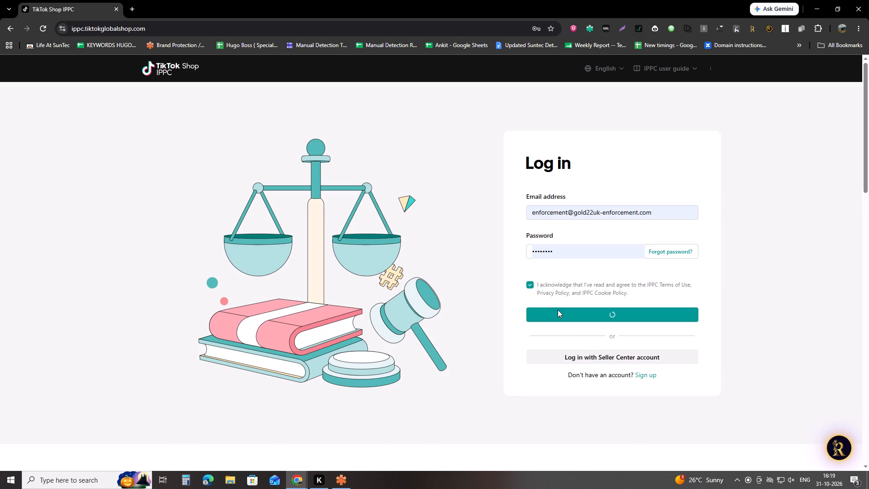